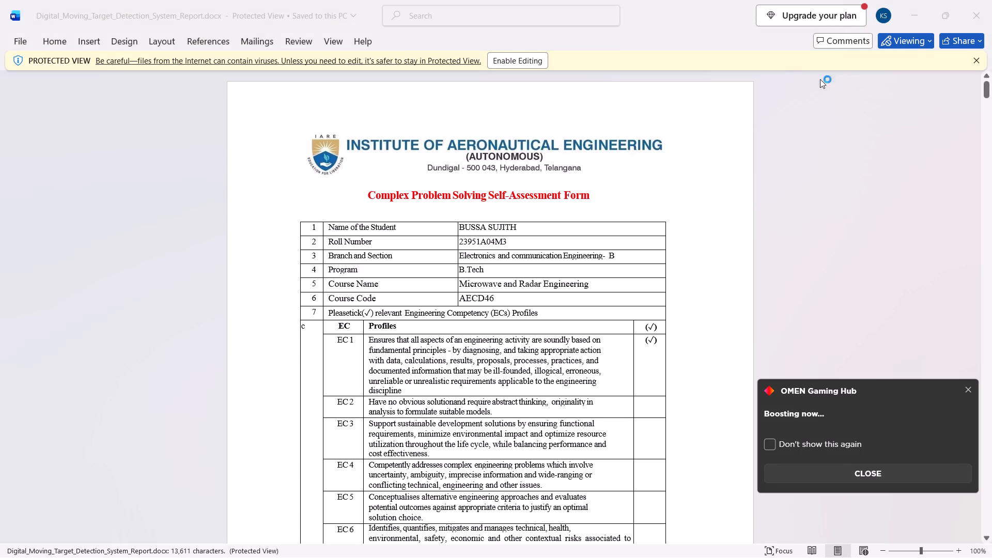
# Enable editing for the downloaded Digital_Moving_Target_Detection_System_Report.docx.
pyautogui.click(498, 60)
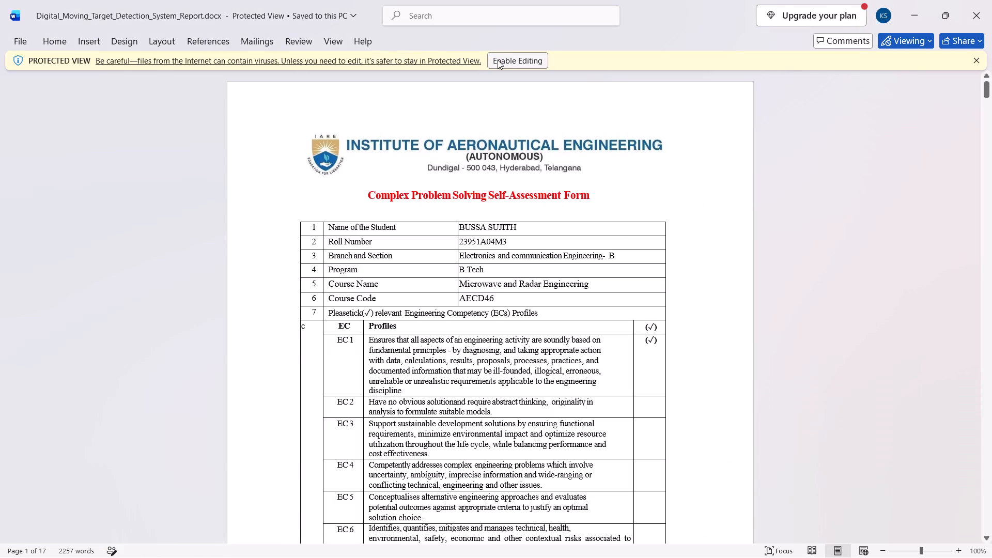
pyautogui.click(498, 60)
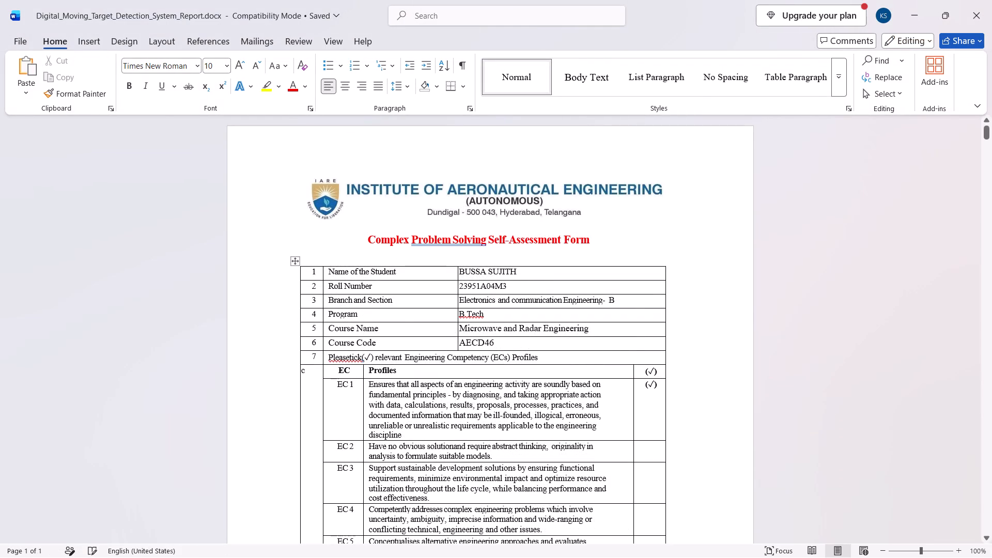
# Replace the entry for Name of the Student in the self-assessment form with the new student's name in capitals.
pyautogui.click(523, 271)
pyautogui.press('BackSpace')
pyautogui.press('BackSpace')
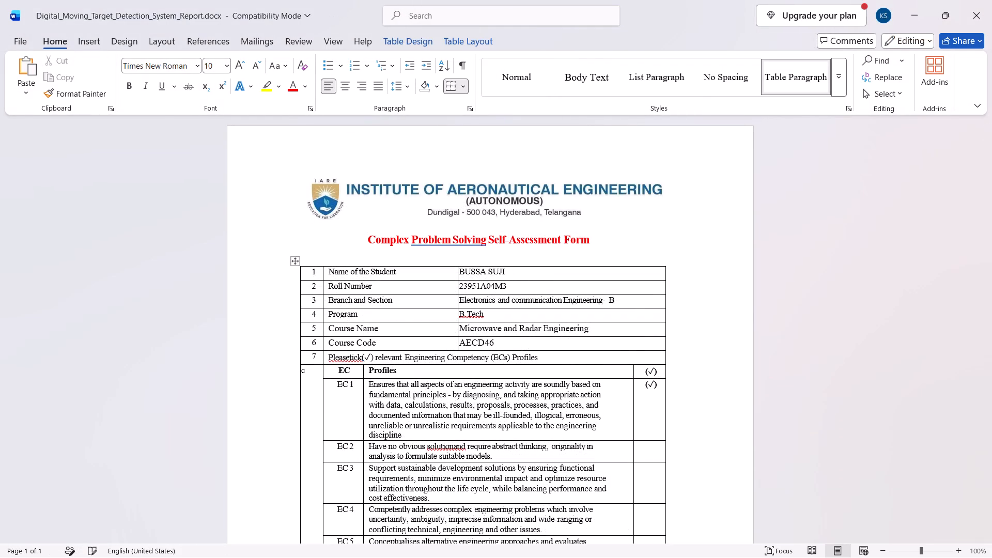
pyautogui.press('BackSpace')
pyautogui.press('BackSpace')
pyautogui.press('BackSpace')
pyautogui.press('BackSpace')
pyautogui.press('BackSpace')
pyautogui.press('BackSpace')
pyautogui.press('BackSpace')
pyautogui.press('BackSpace')
pyautogui.press('BackSpace')
pyautogui.press('BackSpace')
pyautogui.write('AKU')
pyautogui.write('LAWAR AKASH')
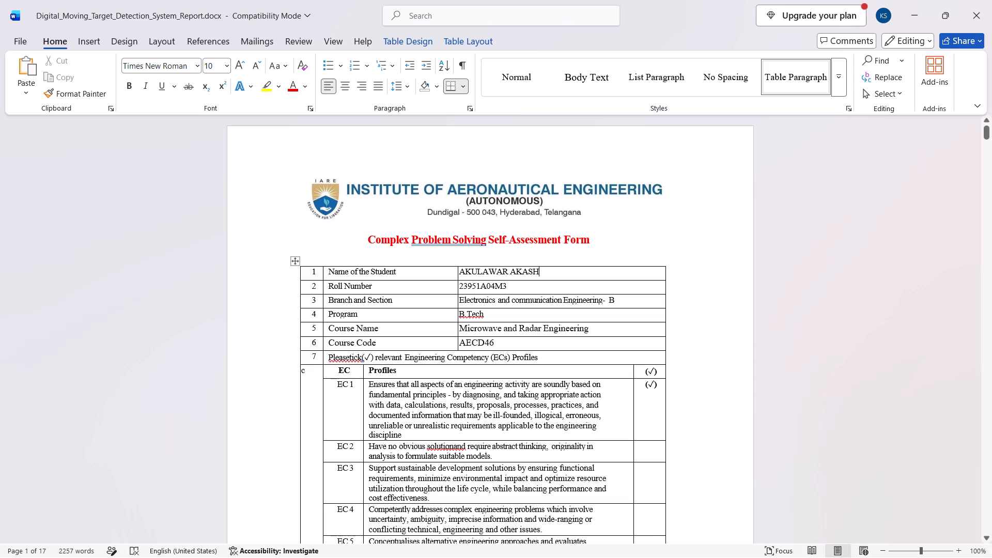
# Replace the last two characters of the Roll Number entry in the self-assessment form to match the new student's number.
pyautogui.click(531, 288)
pyautogui.press('BackSpace')
pyautogui.press('BackSpace')
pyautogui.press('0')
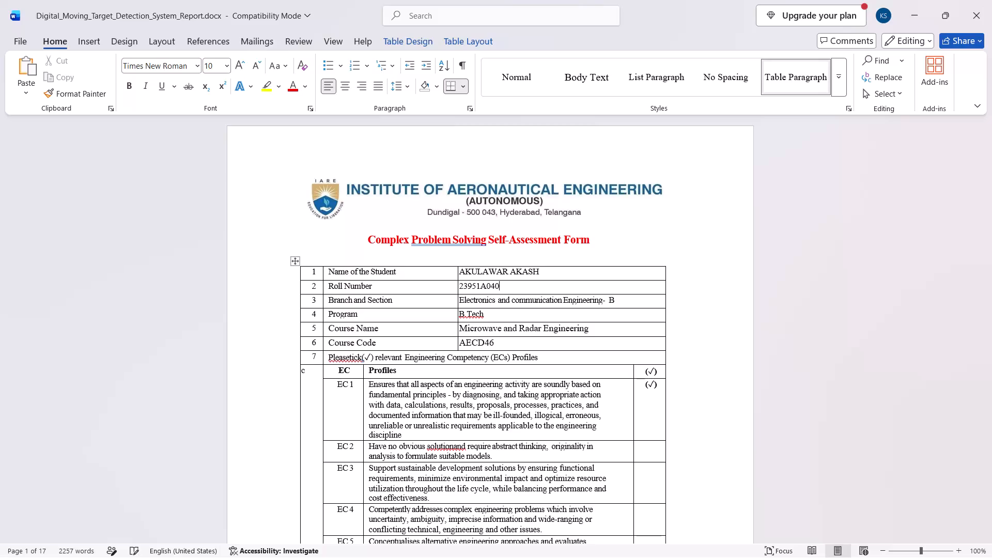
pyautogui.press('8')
# Delete the student signature picture beside the date at the end of the form on page 2.
pyautogui.scroll(-4, 522, 350)
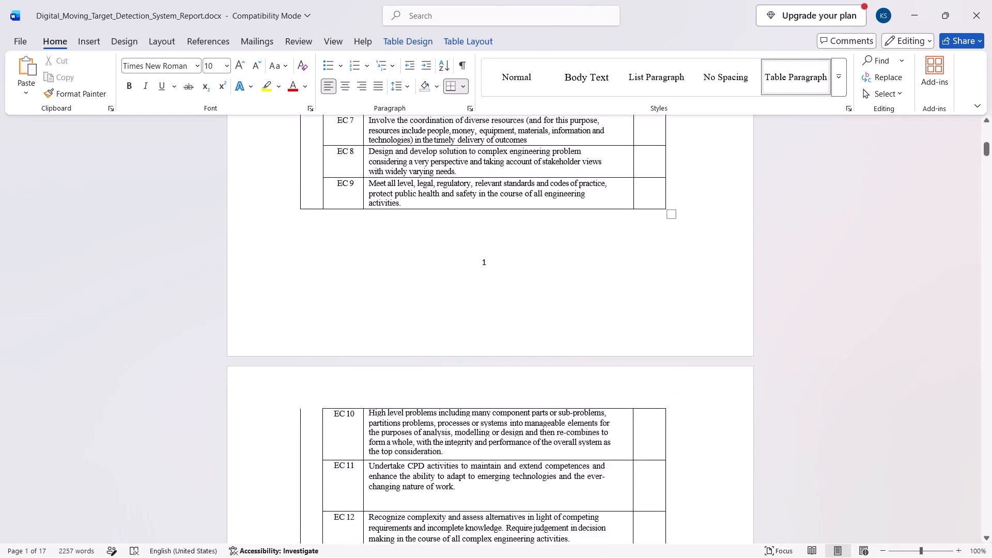
pyautogui.scroll(-5, 522, 350)
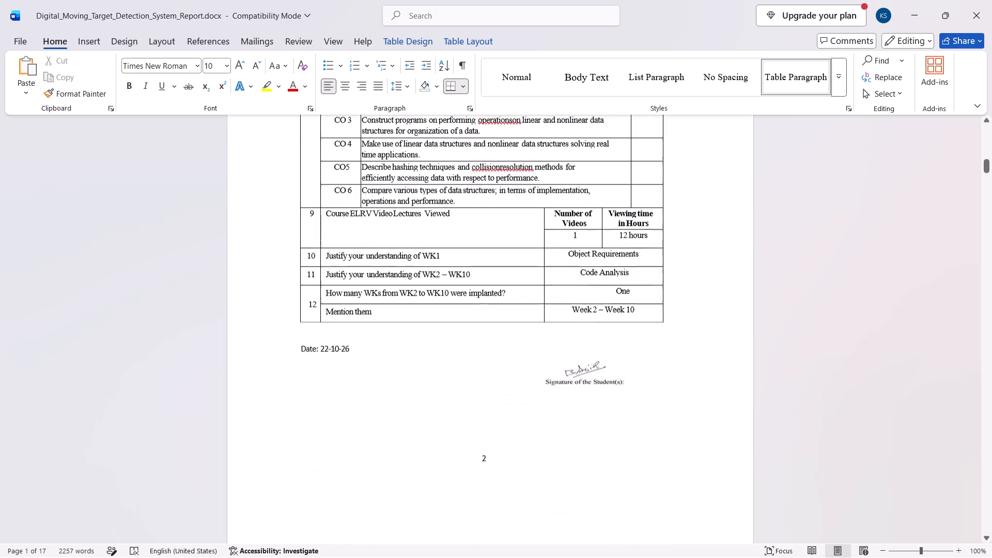
pyautogui.scroll(-1, 522, 350)
pyautogui.doubleClick(607, 302)
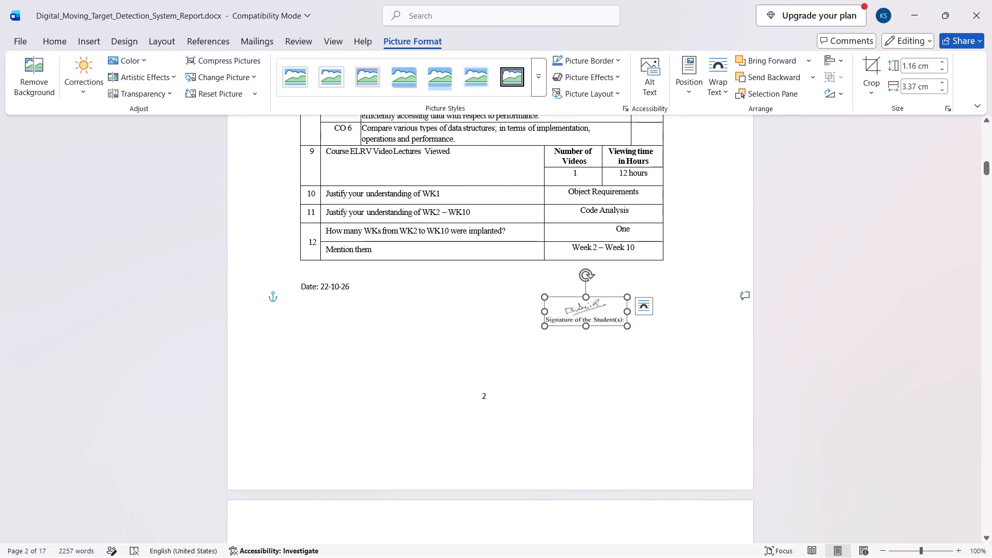
pyautogui.press('Delete')
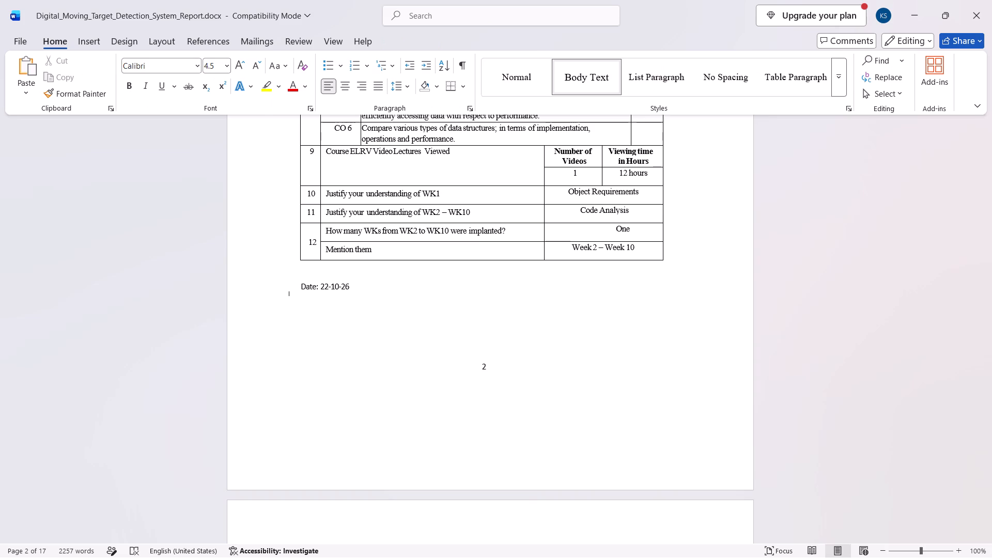
# Start a replacement signature label in the small 4.5 pt line just beneath the date.
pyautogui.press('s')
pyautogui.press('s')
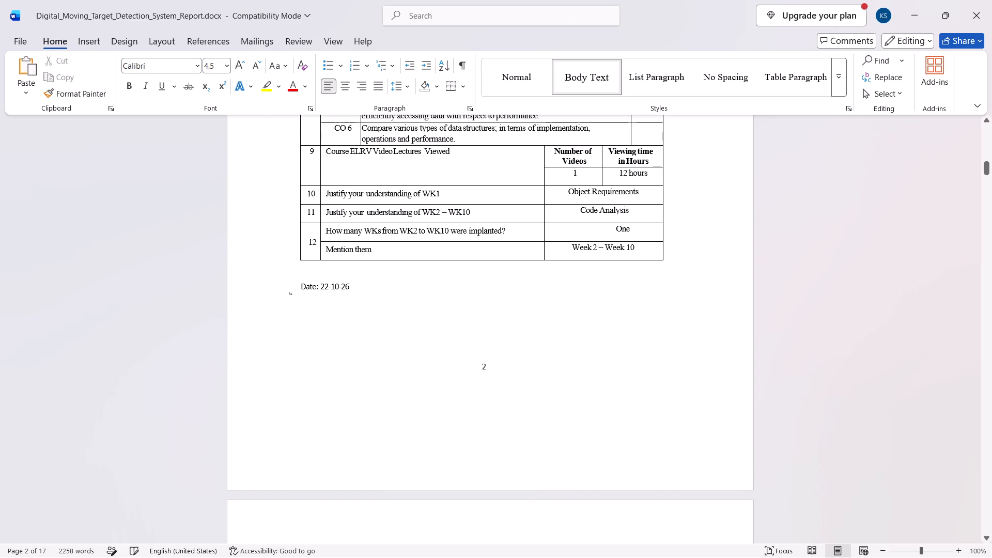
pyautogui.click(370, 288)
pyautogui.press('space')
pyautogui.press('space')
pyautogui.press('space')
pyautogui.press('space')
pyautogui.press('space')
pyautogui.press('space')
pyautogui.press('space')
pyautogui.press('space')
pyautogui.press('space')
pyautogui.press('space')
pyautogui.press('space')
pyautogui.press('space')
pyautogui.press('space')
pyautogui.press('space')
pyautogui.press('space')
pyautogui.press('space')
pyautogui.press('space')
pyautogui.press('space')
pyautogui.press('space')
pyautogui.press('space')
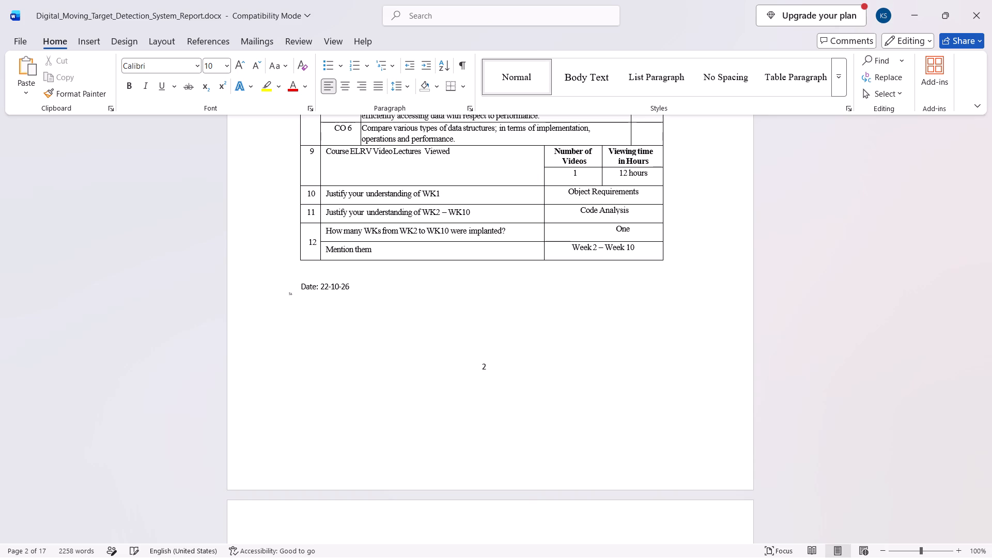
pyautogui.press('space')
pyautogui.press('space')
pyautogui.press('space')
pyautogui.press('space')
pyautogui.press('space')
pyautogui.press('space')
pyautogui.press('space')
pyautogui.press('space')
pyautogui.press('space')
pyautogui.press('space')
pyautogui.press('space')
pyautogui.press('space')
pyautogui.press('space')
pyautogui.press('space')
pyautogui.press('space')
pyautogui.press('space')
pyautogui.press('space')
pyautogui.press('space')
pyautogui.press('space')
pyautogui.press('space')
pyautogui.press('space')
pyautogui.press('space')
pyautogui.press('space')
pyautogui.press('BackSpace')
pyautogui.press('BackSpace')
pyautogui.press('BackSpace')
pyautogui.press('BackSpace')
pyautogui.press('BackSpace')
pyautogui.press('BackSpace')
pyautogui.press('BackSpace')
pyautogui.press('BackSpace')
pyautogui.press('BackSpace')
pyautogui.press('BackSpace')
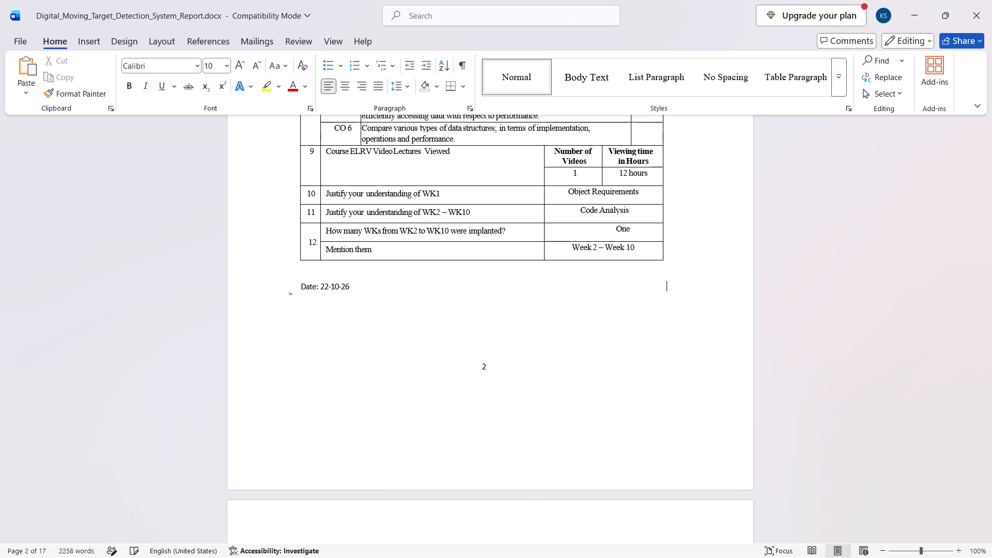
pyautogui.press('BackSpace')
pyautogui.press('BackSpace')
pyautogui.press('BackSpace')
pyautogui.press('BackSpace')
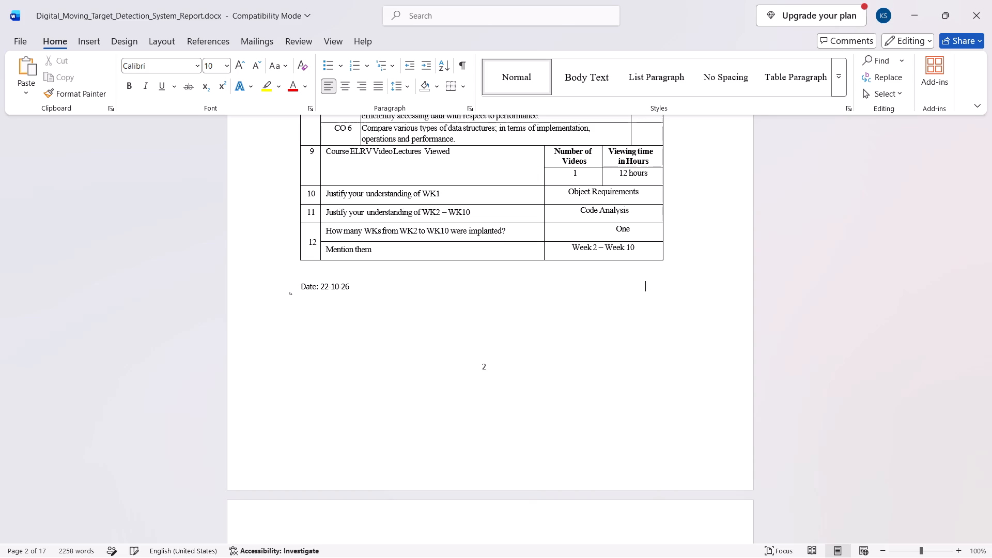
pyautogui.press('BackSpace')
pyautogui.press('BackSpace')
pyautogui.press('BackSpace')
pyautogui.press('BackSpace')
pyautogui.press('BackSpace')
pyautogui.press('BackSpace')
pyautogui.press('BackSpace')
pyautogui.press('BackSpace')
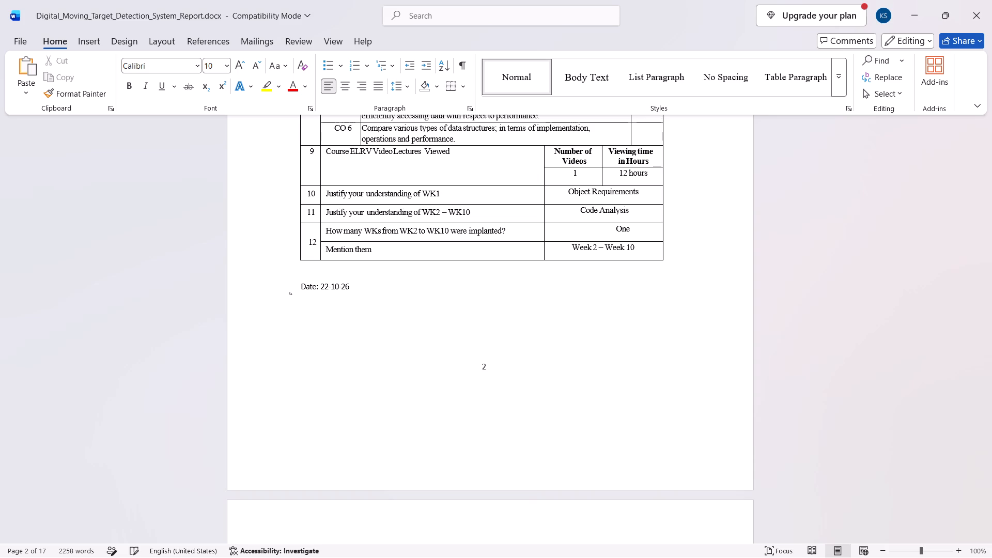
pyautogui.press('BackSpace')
# Add the label "Signature of the Student" on a new line below the date on page 2, spaced across toward the right margin.
pyautogui.press('Return')
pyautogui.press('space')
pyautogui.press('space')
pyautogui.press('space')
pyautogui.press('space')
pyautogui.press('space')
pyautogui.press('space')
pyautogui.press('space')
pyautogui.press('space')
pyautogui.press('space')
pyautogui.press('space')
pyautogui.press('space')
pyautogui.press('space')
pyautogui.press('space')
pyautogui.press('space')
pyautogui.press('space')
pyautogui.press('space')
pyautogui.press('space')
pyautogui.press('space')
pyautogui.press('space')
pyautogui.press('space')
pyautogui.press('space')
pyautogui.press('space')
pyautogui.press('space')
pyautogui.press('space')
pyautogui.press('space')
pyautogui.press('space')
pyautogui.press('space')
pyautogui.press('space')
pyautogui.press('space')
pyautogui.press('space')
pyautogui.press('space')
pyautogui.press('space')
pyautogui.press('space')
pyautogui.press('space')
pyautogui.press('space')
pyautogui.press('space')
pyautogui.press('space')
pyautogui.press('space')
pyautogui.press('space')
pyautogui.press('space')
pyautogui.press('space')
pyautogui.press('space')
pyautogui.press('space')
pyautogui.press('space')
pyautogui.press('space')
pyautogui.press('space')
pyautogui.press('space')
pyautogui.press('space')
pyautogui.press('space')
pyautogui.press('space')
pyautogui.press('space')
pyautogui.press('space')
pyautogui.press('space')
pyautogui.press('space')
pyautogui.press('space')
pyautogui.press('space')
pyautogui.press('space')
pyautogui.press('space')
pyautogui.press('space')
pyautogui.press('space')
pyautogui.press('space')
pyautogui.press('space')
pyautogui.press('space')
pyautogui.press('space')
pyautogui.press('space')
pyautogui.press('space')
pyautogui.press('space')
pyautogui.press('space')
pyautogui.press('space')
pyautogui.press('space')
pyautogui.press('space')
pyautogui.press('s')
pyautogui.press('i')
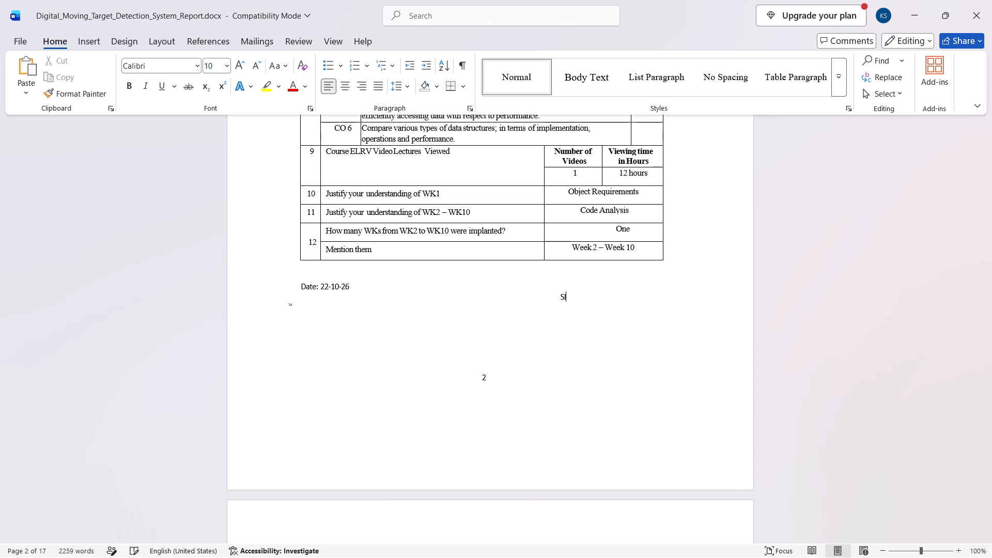
pyautogui.press('BackSpace')
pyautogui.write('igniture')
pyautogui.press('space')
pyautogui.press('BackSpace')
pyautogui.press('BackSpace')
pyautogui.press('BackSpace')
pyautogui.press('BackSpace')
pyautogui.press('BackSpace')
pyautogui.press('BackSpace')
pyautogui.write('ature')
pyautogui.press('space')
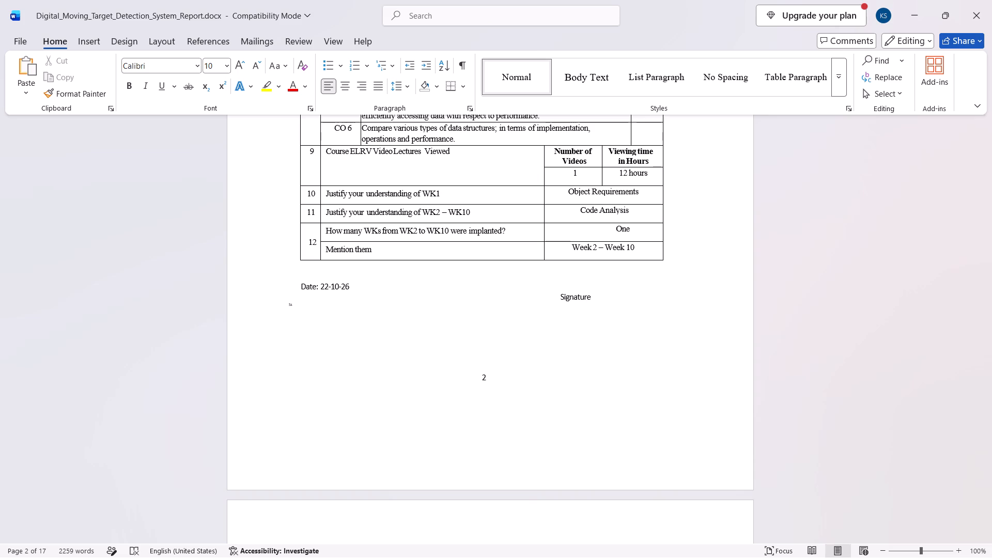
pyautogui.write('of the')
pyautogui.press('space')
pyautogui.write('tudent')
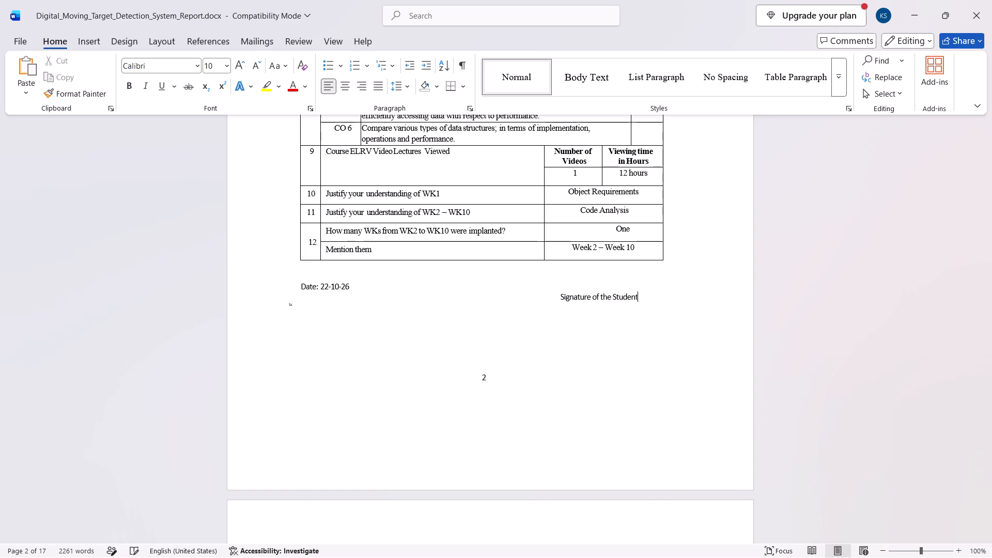
# Enter the new student's initial and first name on the date line, directly above the Signature of the Student label.
pyautogui.click(583, 292)
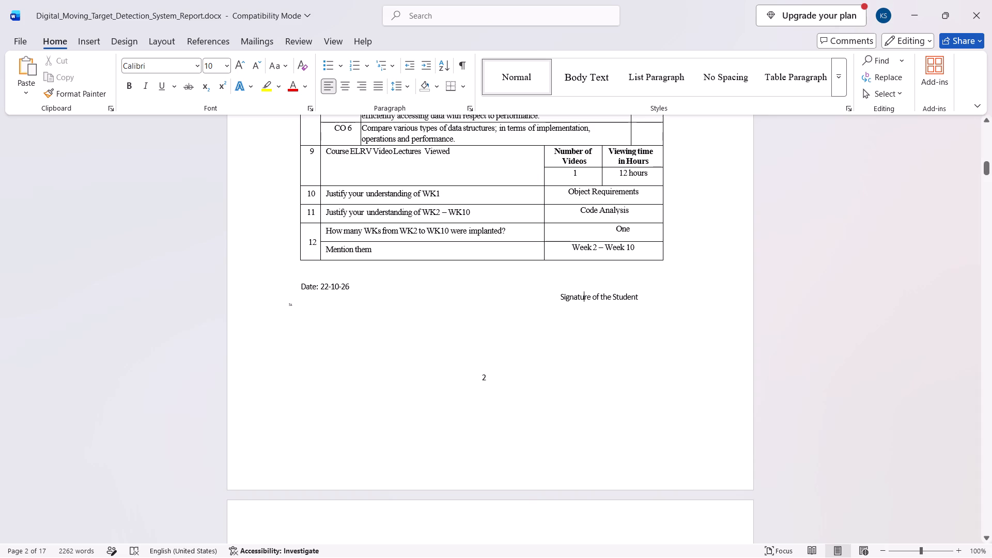
pyautogui.click(560, 299)
pyautogui.press('Up')
pyautogui.press('Right')
pyautogui.press('Right')
pyautogui.press('Right')
pyautogui.press('Right')
pyautogui.press('Right')
pyautogui.press('Right')
pyautogui.press('Right')
pyautogui.press('Right')
pyautogui.press('Right')
pyautogui.press('Right')
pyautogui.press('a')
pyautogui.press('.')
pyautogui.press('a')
pyautogui.press('BackSpace')
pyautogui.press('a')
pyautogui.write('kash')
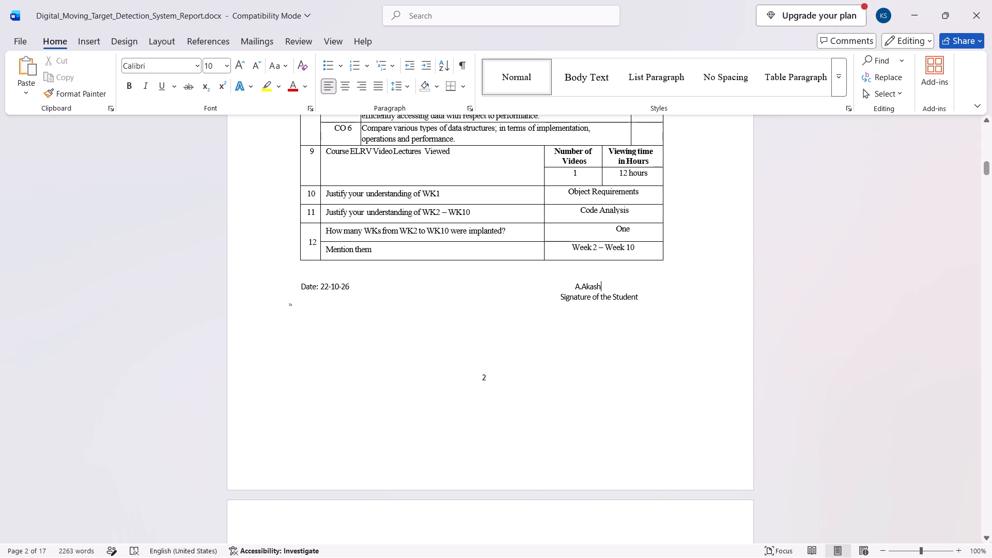
# Replace the last two characters of the roll number under the report title on page 3 with the new student's digits.
pyautogui.scroll(-1, 615, 358)
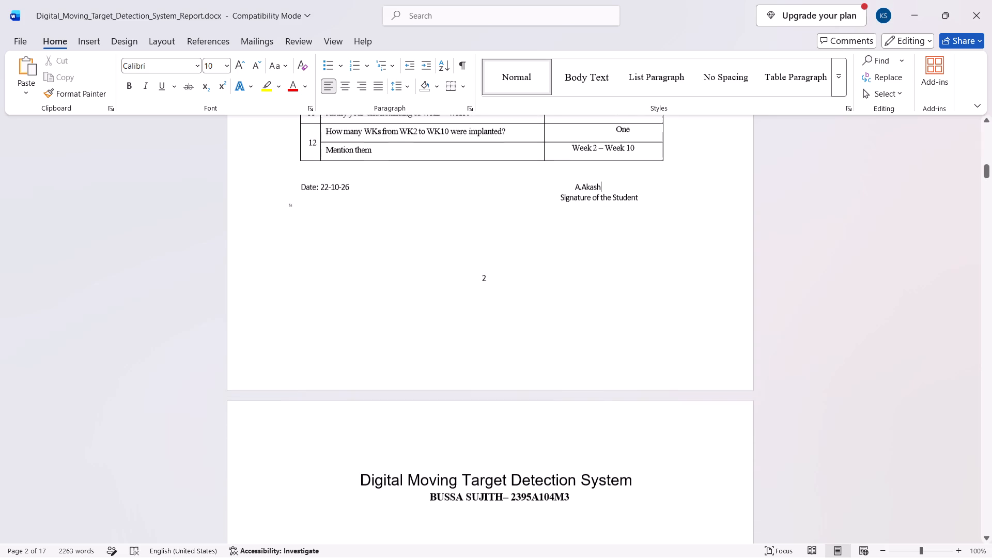
pyautogui.scroll(-1, 615, 358)
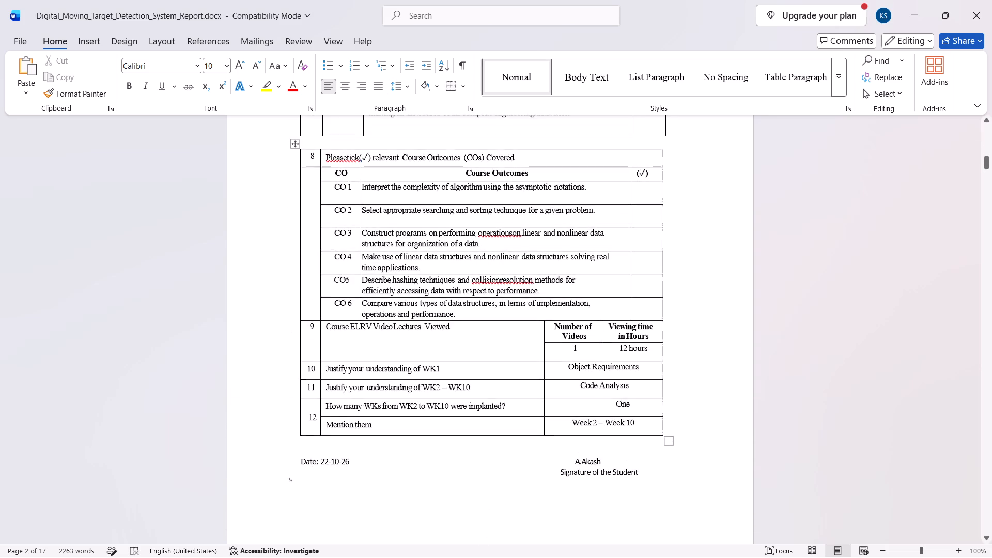
pyautogui.scroll(-1, 615, 358)
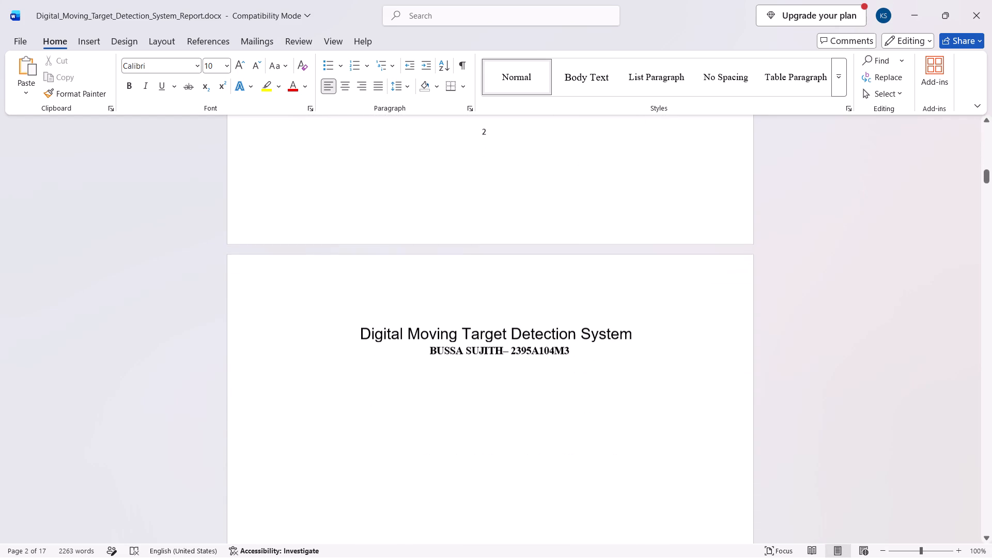
pyautogui.scroll(-1, 615, 358)
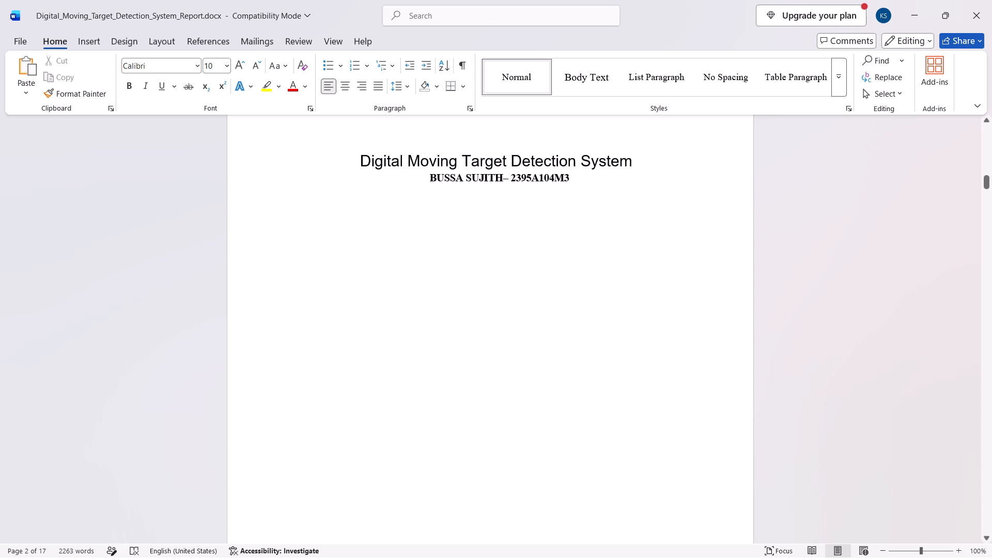
pyautogui.scroll(-1, 615, 358)
pyautogui.click(569, 175)
pyautogui.press('BackSpace')
pyautogui.press('BackSpace')
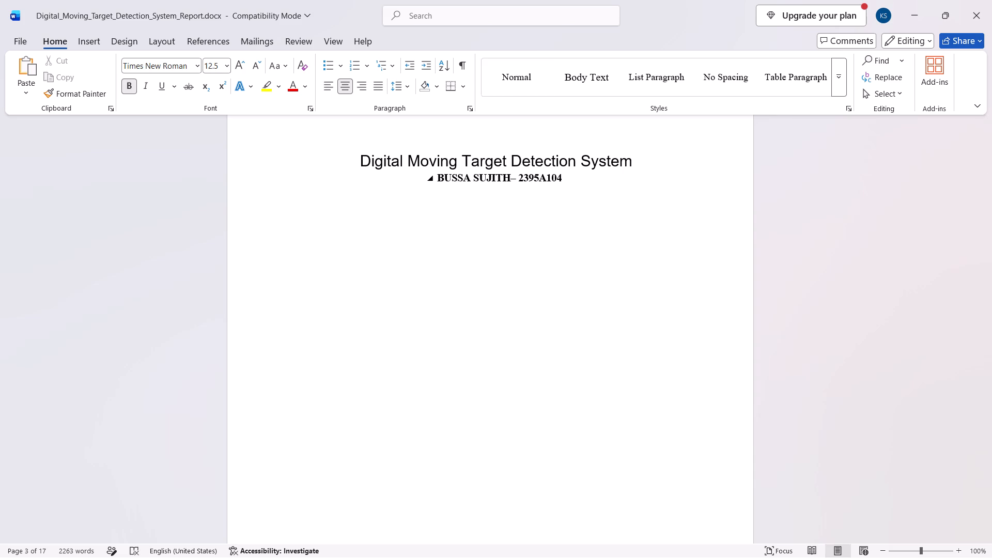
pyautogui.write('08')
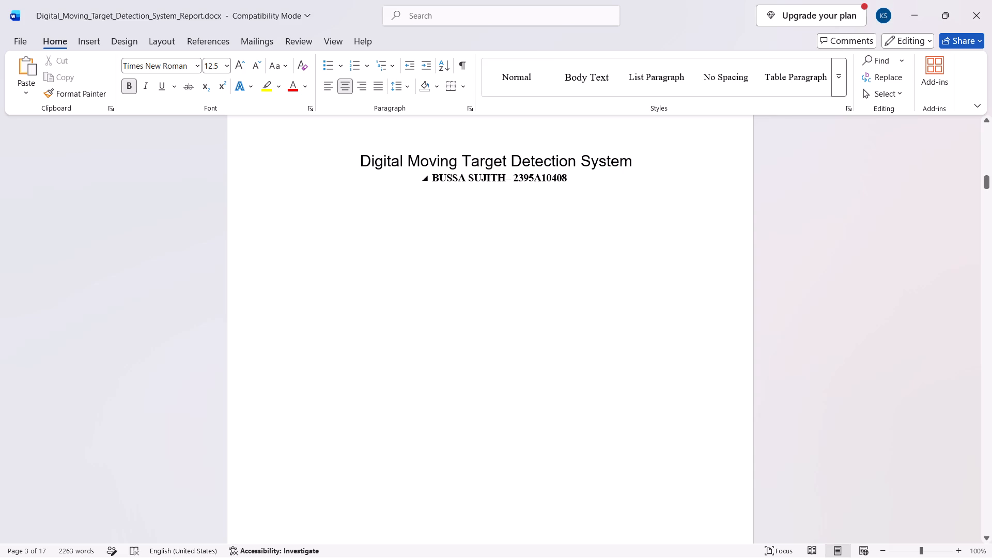
# Replace the name before the roll number under the page 3 report title with the new student's name in capitals.
pyautogui.click(504, 176)
pyautogui.press('BackSpace')
pyautogui.press('BackSpace')
pyautogui.press('BackSpace')
pyautogui.press('BackSpace')
pyautogui.press('BackSpace')
pyautogui.press('BackSpace')
pyautogui.press('BackSpace')
pyautogui.press('BackSpace')
pyautogui.press('BackSpace')
pyautogui.press('BackSpace')
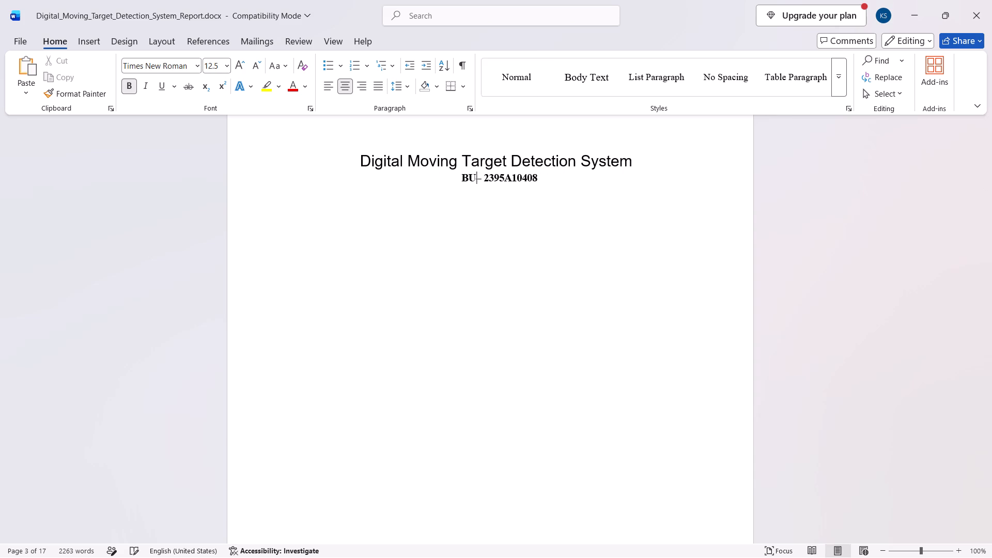
pyautogui.press('BackSpace')
pyautogui.press('BackSpace')
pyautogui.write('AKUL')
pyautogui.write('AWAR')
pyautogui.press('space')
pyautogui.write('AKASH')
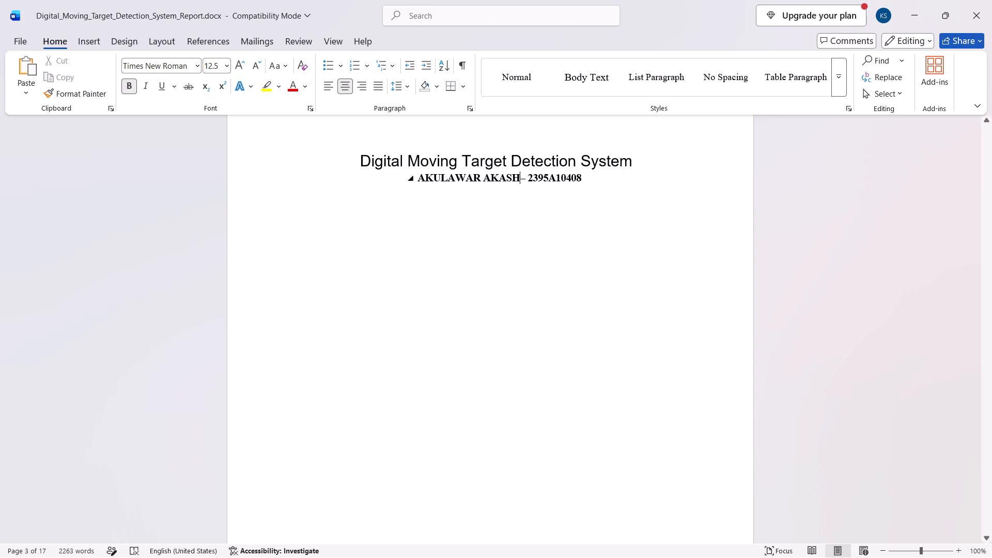
# Move the digit 1 in the roll number under the page 3 title from just after the letter A to just before it.
pyautogui.click(562, 179)
pyautogui.press('BackSpace')
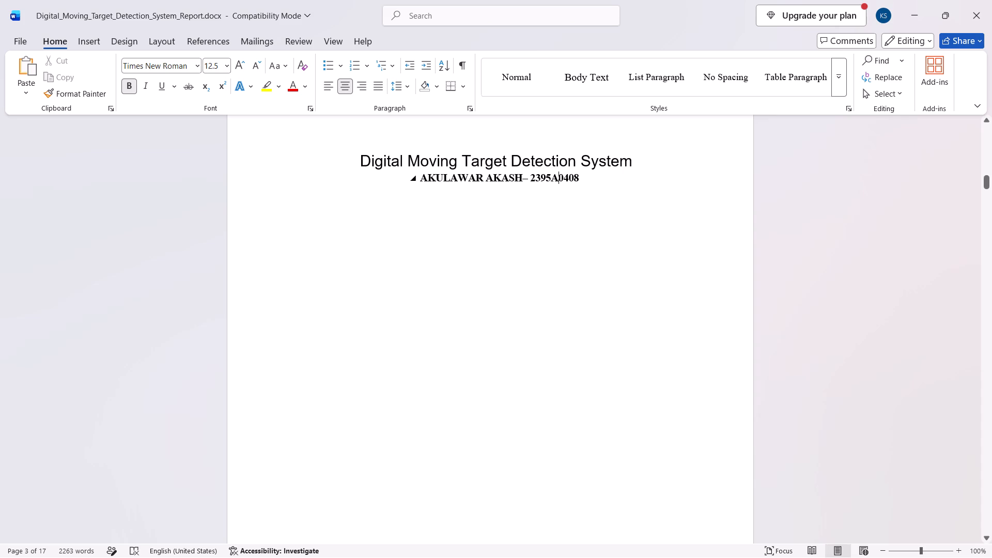
pyautogui.click(551, 178)
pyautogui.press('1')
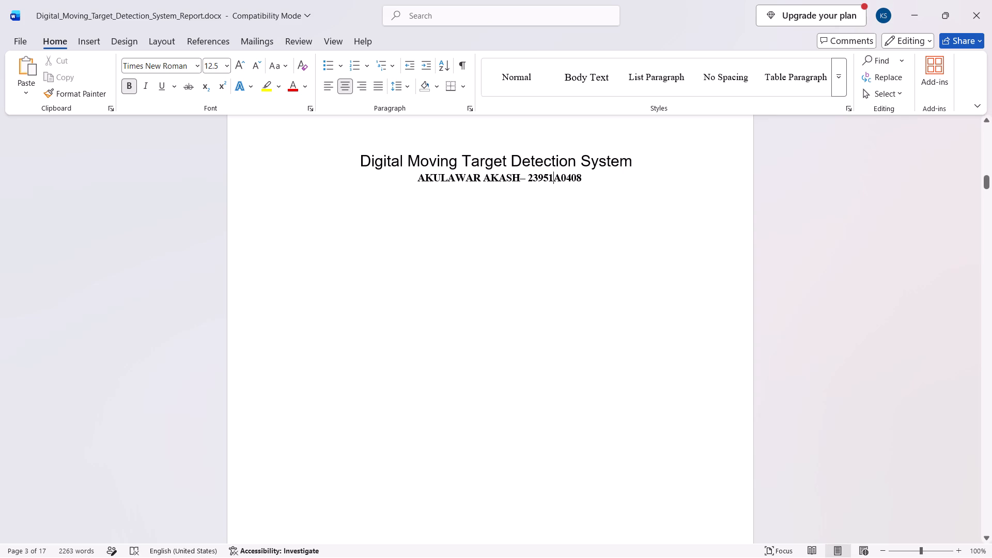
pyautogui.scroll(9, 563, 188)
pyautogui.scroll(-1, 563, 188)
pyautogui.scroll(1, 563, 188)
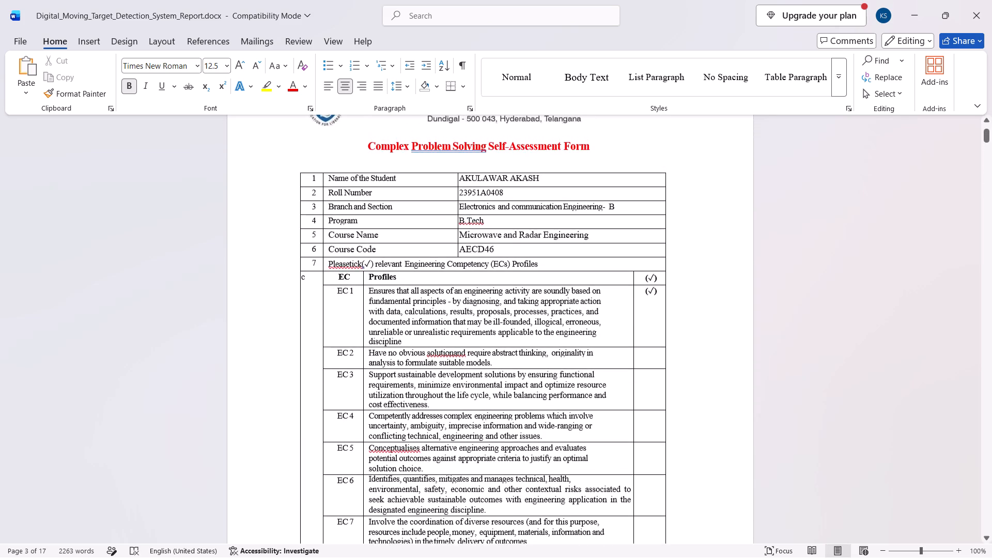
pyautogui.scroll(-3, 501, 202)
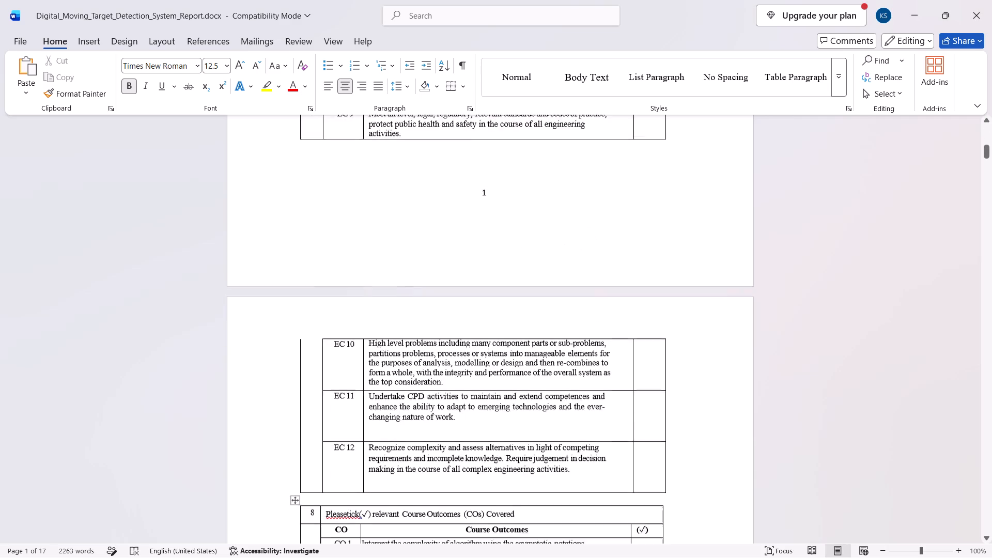
# Delete the signature image with its Signature of the Student(s) label from the Declaration Certificate page.
pyautogui.scroll(-7, 501, 202)
pyautogui.scroll(2, 501, 202)
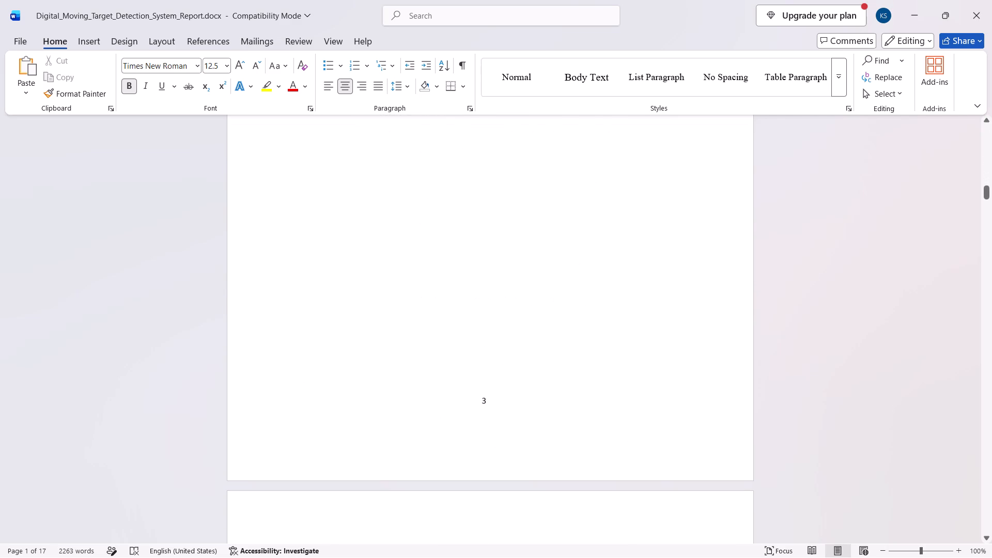
pyautogui.scroll(-2, 501, 202)
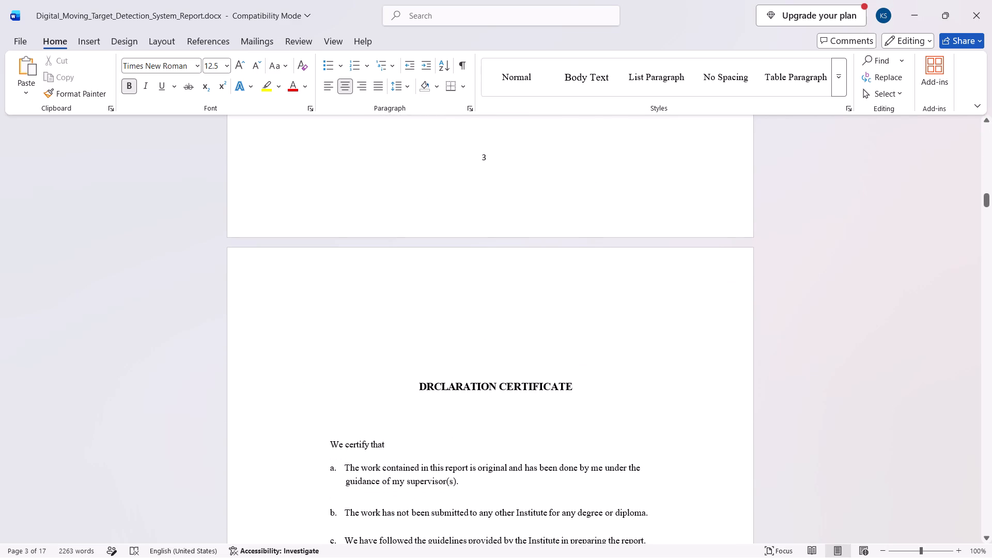
pyautogui.scroll(-3, 501, 202)
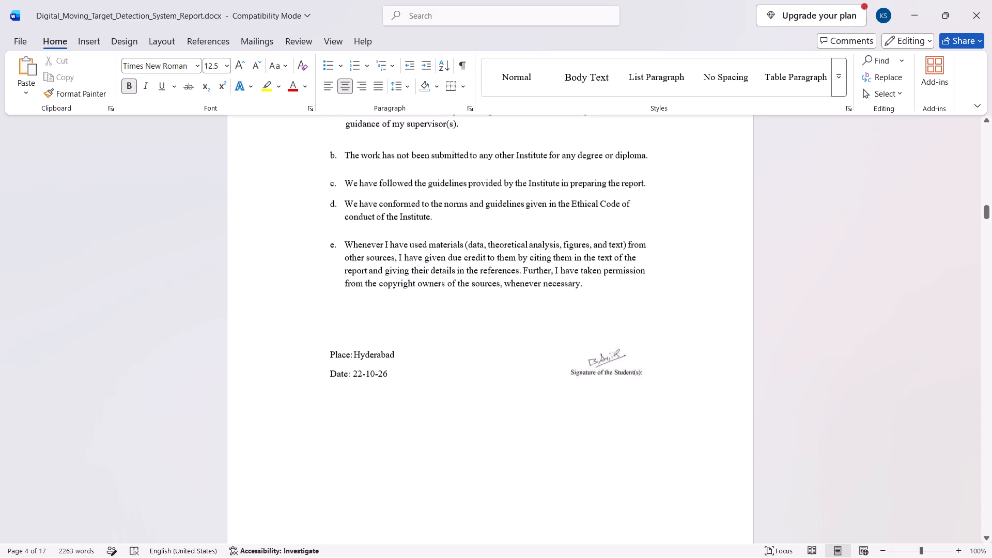
pyautogui.scroll(-1, 501, 202)
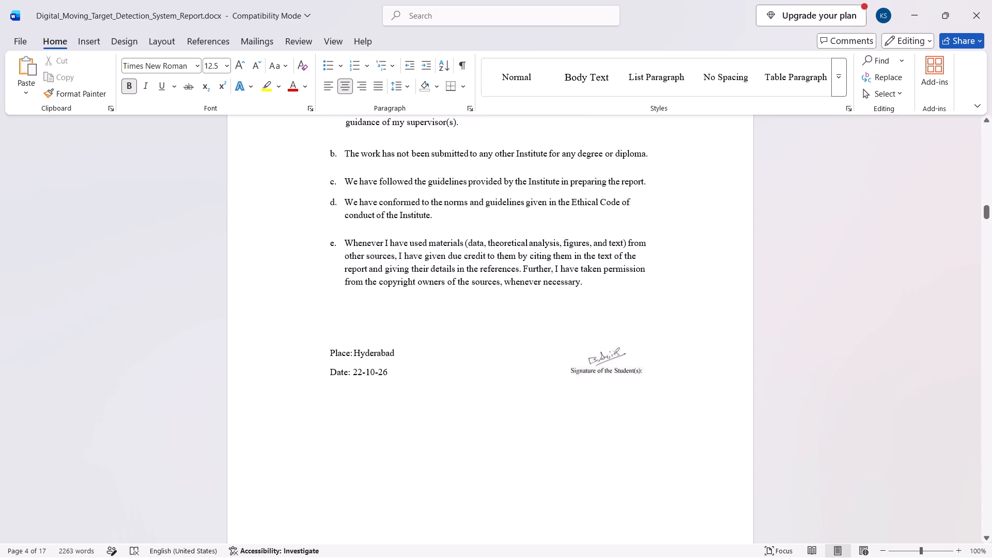
pyautogui.click(576, 358)
pyautogui.press('Delete')
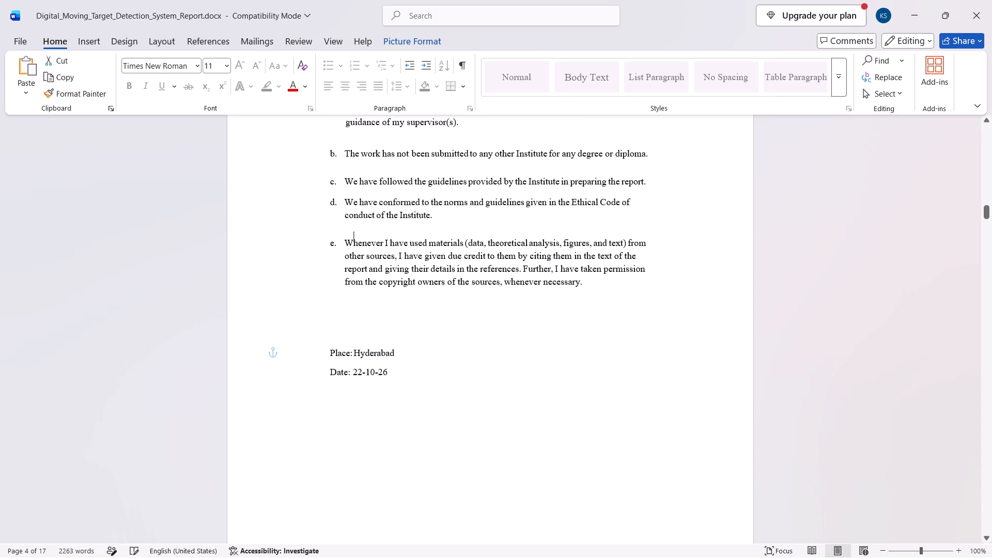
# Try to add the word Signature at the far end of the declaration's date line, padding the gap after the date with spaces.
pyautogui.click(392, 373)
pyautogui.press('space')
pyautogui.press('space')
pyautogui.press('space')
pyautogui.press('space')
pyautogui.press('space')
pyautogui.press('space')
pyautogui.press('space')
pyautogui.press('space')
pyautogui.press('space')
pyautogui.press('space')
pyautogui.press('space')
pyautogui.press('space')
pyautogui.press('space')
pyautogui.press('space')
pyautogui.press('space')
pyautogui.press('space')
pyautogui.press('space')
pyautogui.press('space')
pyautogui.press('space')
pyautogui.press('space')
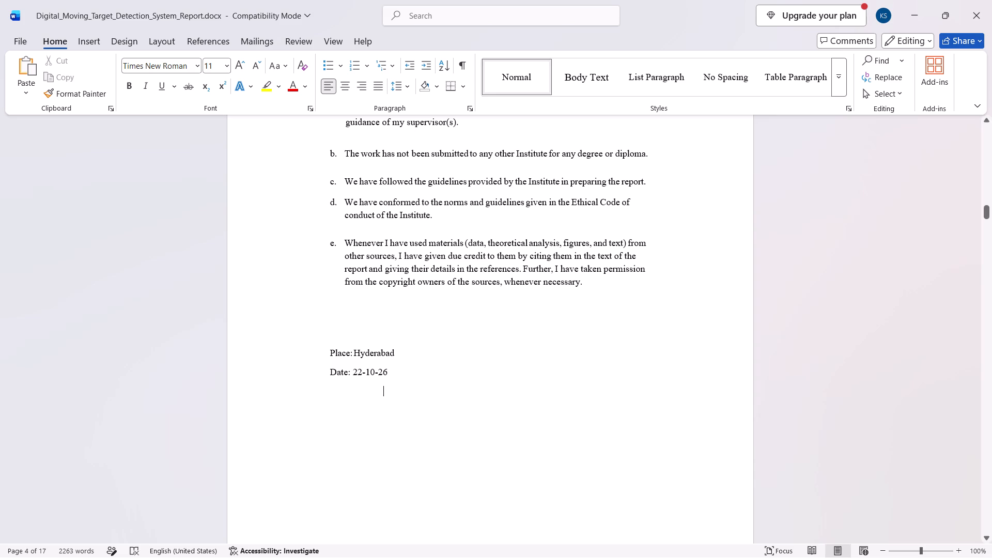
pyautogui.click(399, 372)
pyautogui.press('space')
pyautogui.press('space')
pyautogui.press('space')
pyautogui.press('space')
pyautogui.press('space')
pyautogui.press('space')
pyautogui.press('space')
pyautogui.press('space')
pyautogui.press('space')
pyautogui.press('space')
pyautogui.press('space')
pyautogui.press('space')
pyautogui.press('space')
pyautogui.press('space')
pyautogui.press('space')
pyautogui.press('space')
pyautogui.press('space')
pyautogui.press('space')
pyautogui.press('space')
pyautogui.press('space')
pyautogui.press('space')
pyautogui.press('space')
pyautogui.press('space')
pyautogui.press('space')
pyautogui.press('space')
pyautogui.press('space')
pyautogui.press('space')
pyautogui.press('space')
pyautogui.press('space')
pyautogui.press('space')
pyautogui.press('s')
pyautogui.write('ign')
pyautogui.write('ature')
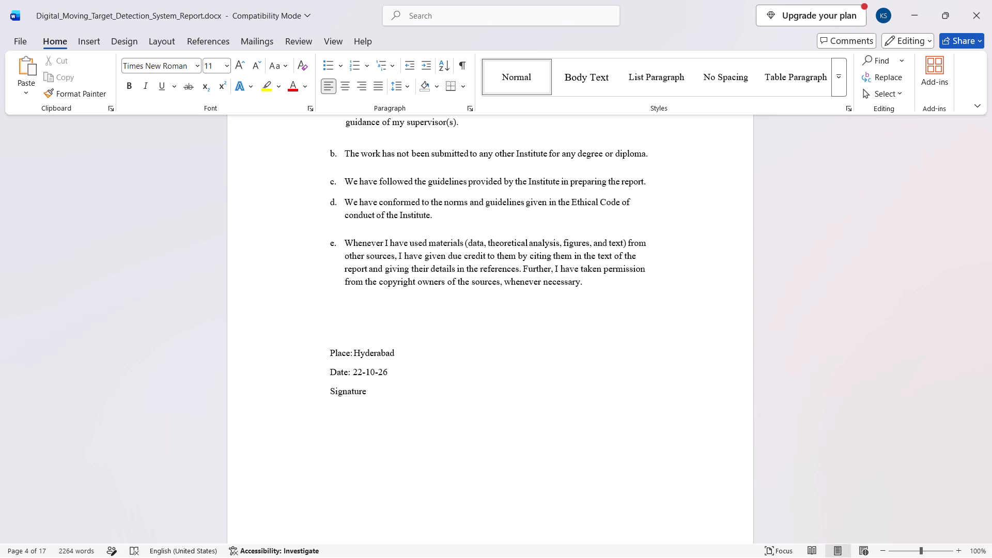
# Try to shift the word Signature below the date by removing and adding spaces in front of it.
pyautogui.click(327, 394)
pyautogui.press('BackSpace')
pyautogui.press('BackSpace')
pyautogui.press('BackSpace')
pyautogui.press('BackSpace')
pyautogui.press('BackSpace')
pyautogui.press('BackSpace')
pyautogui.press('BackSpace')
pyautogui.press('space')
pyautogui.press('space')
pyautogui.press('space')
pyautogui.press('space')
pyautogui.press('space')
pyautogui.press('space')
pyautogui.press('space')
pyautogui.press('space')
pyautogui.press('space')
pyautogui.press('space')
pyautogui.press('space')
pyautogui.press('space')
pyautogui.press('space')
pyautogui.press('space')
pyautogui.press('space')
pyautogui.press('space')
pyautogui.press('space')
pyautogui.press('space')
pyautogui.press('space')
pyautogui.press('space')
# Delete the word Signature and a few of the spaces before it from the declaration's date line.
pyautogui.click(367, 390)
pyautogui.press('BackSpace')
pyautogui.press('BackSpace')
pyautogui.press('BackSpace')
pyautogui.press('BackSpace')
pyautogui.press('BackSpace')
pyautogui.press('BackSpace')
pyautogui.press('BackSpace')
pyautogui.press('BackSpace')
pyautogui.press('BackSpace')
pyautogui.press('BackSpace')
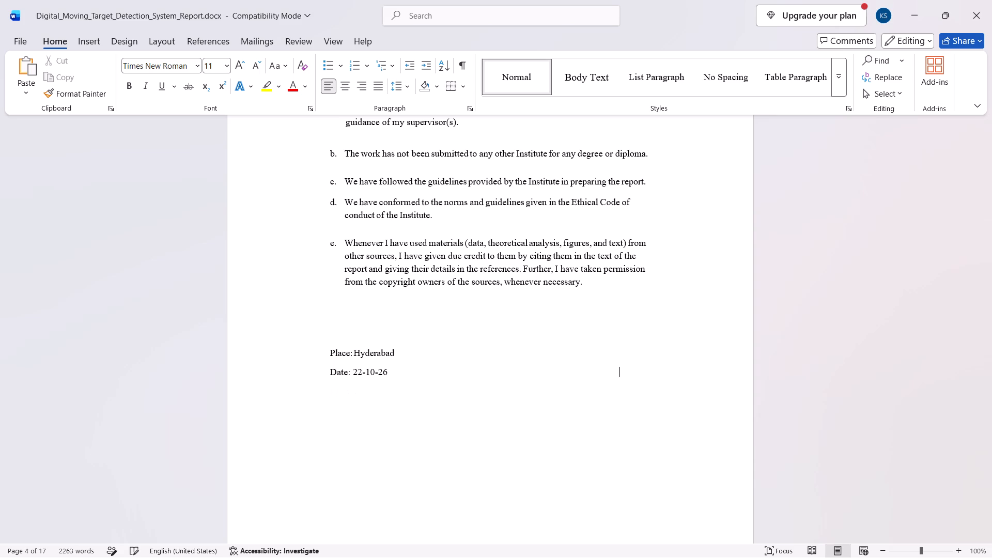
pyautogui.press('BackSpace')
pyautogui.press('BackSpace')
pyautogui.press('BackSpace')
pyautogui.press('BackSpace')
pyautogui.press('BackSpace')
# Extend the Place: Hyderabad line on the declaration page with spaces toward the signature area.
pyautogui.press('Up')
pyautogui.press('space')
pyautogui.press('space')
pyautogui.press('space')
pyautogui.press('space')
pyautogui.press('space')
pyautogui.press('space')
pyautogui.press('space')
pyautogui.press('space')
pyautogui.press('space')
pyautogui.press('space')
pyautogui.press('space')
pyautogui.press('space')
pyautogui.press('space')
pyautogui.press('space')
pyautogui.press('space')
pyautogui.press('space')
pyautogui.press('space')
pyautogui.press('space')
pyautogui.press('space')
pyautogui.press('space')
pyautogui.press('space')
pyautogui.press('BackSpace')
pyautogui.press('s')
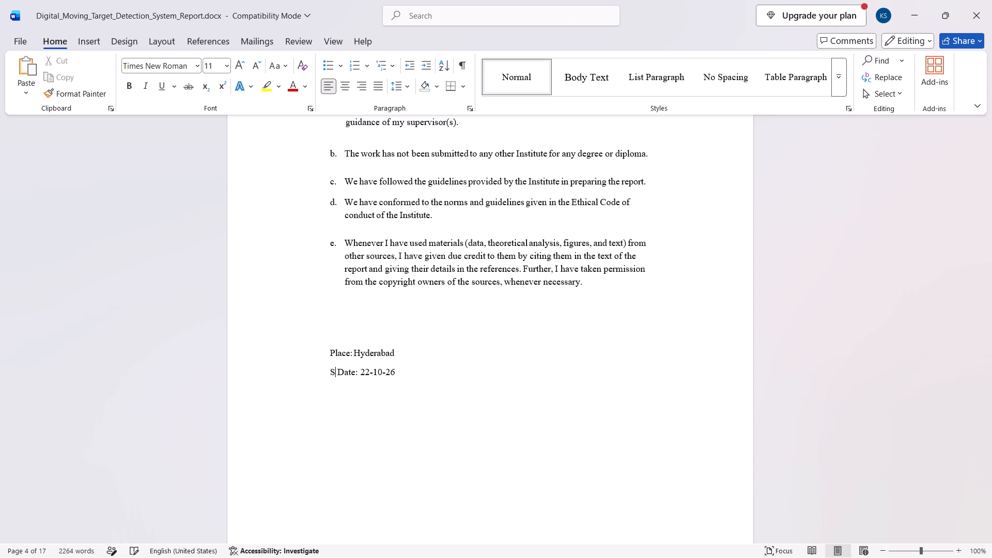
pyautogui.press('BackSpace')
# Enter "Signature of Student:" after the Place: Hyderabad entry, ahead of the date line.
pyautogui.click(400, 353)
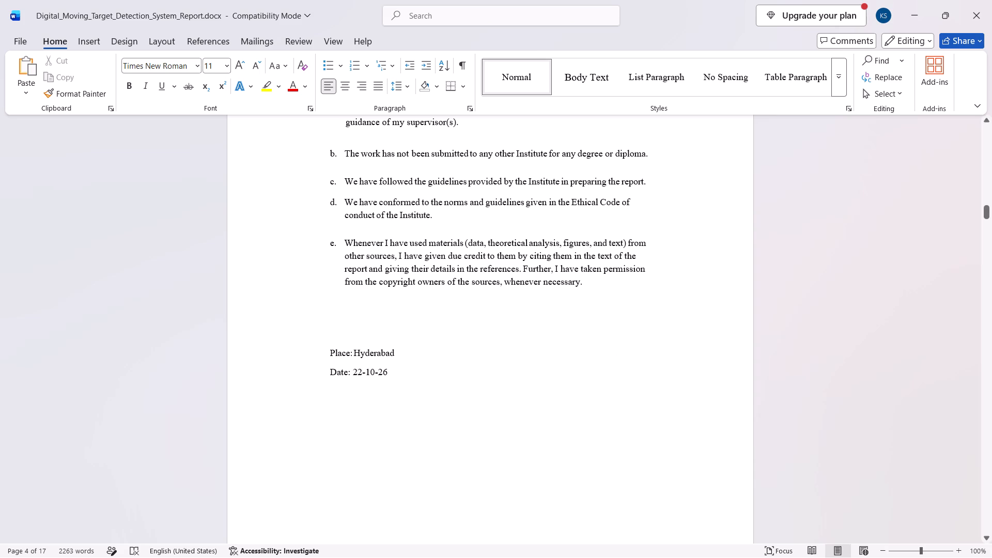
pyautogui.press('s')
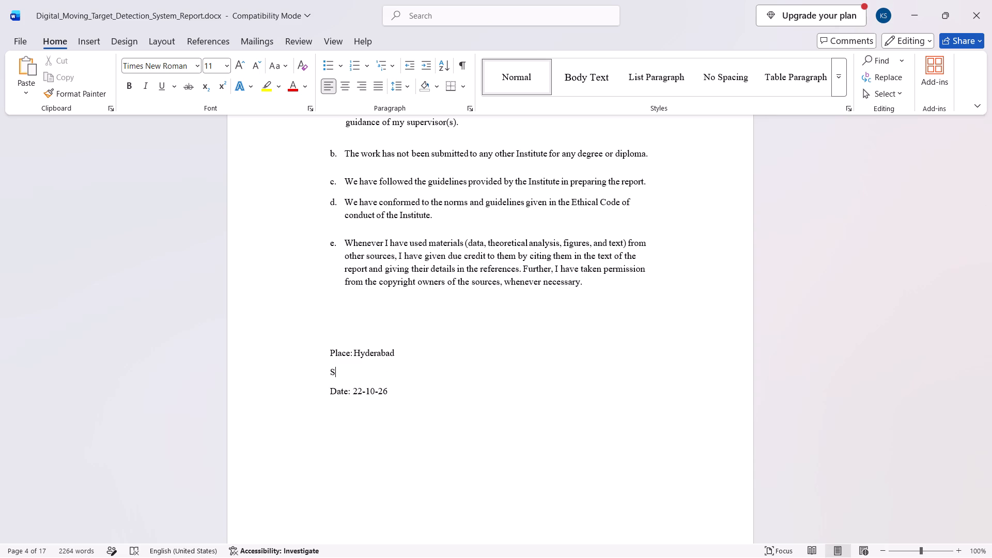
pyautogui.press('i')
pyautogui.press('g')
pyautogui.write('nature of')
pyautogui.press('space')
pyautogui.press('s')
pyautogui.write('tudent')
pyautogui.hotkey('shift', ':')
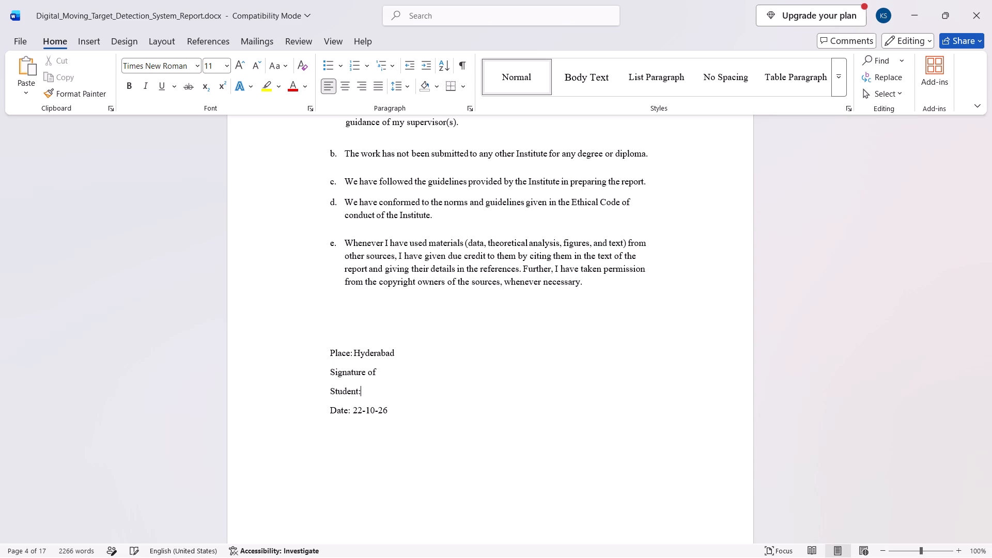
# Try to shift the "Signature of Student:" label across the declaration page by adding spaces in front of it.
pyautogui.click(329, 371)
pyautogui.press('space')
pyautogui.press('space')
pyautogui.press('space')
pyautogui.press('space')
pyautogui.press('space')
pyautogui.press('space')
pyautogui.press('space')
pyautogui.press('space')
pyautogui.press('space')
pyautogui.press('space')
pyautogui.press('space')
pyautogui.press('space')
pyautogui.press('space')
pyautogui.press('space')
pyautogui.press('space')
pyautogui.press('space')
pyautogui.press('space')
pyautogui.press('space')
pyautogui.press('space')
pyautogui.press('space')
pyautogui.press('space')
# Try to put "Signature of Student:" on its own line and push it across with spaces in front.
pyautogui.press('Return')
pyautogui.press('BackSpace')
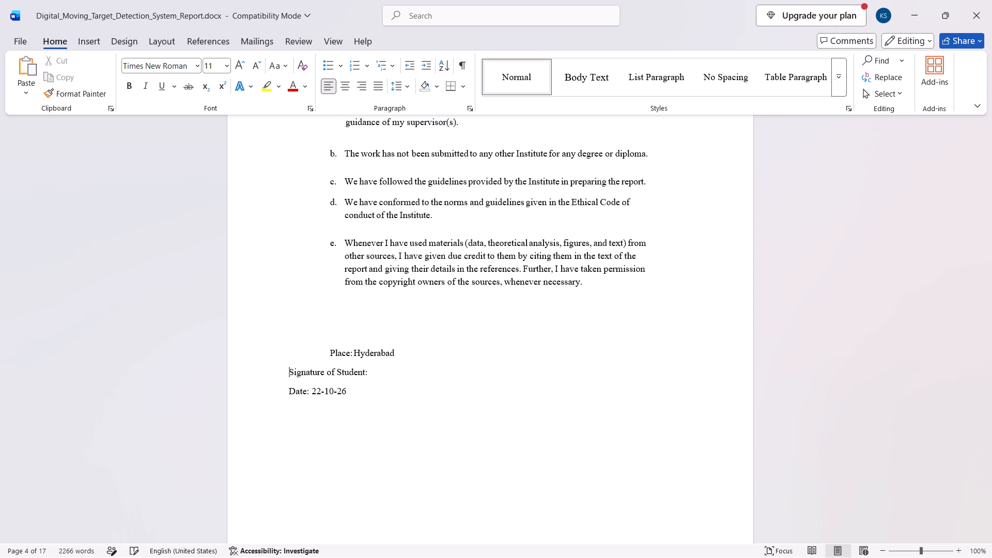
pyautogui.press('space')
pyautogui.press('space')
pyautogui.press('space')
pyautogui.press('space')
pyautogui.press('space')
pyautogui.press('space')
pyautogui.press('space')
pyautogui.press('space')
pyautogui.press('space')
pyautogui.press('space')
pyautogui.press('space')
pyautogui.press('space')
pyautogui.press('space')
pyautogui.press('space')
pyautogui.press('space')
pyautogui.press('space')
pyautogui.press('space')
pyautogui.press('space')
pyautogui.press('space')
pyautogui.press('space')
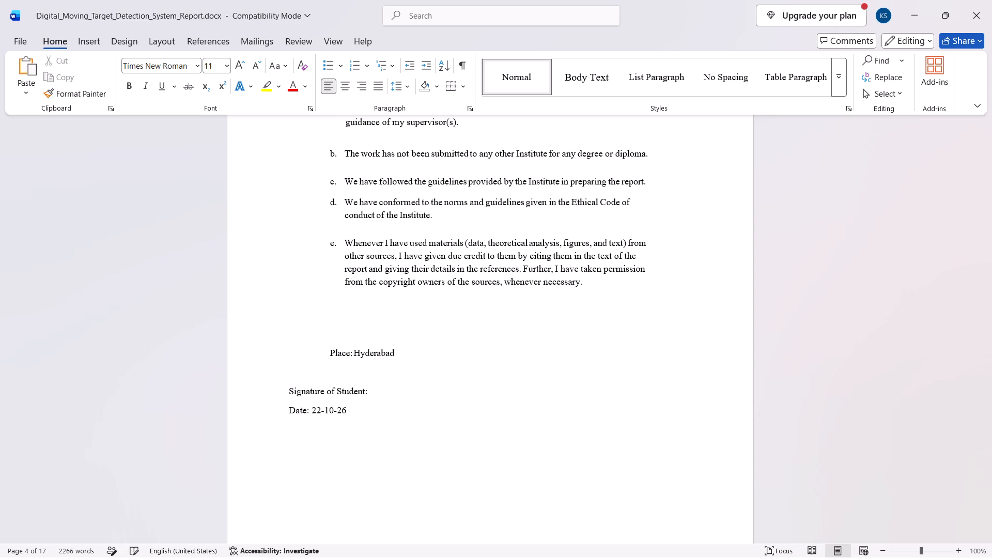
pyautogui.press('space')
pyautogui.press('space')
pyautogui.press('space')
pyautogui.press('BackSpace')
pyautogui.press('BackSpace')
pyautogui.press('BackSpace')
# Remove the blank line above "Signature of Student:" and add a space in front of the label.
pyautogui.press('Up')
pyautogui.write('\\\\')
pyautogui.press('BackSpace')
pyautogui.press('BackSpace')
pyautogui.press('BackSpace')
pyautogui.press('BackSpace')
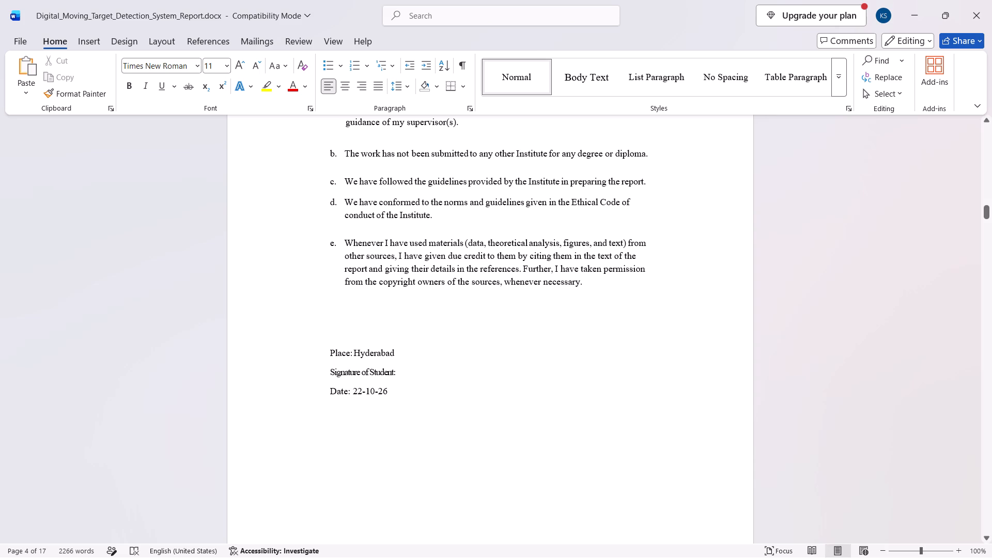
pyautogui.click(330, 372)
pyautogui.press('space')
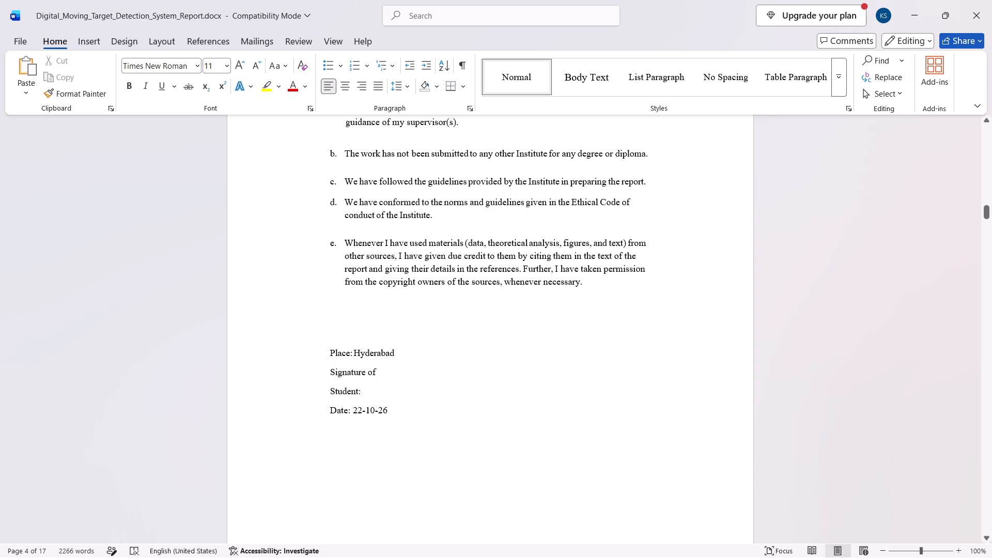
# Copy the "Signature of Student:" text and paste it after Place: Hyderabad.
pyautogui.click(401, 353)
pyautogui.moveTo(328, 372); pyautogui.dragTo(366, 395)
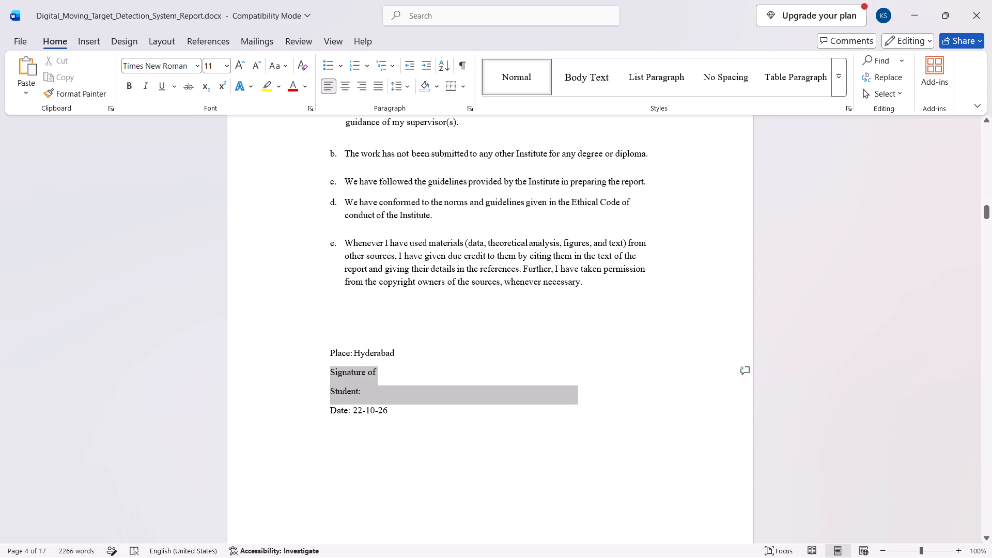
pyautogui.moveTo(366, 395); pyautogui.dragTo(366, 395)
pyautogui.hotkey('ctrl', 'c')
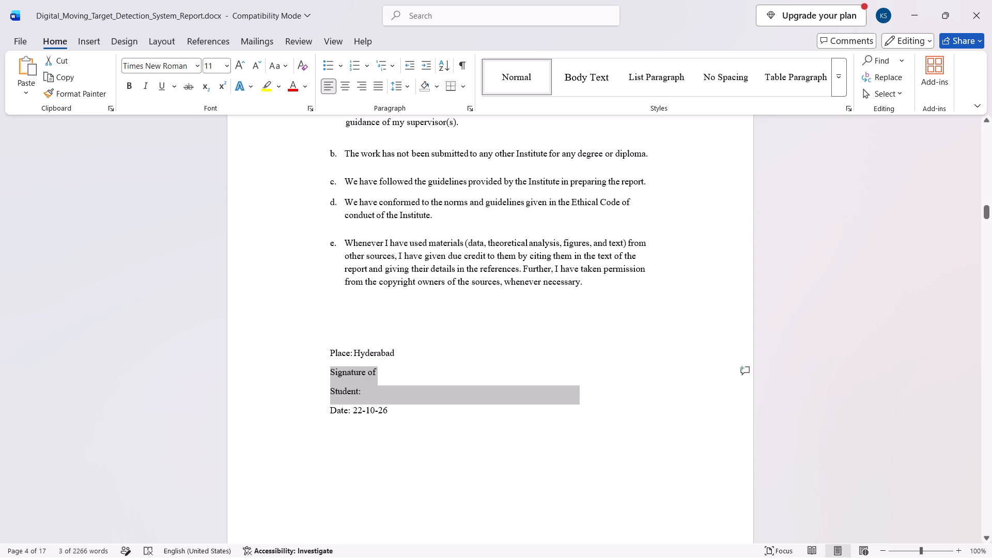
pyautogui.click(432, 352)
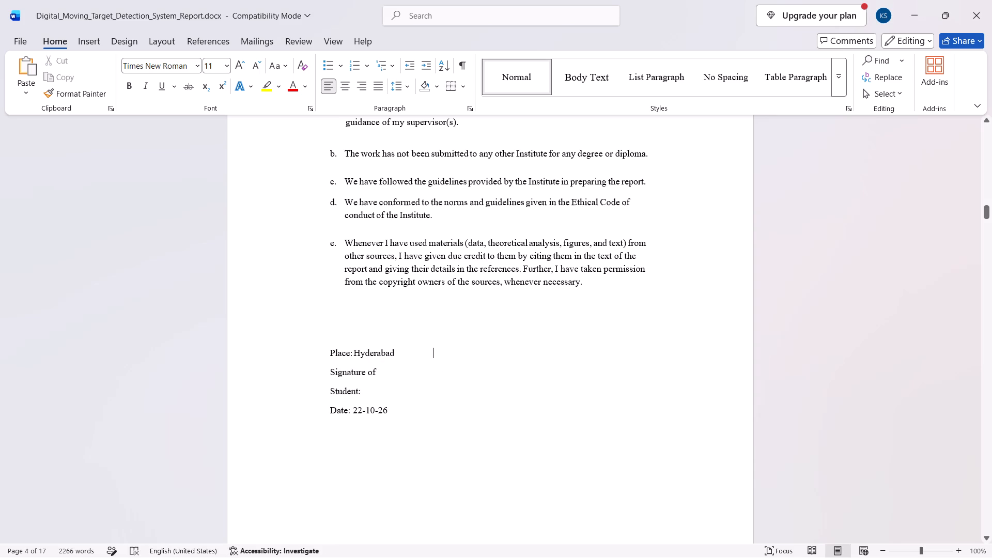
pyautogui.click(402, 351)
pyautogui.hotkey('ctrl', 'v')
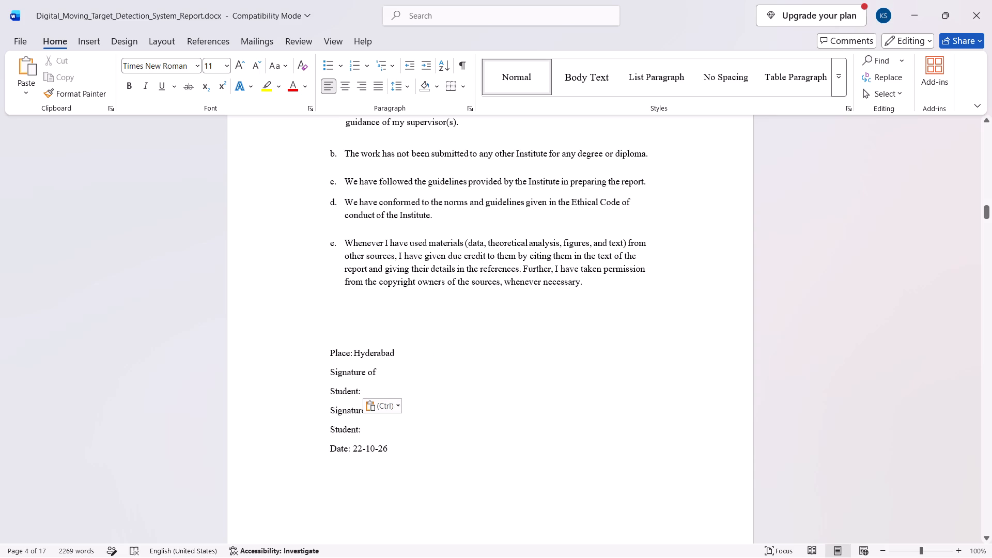
# Undo the paste and the earlier spacing edits, back through the entry of "Signature of Student:" on the declaration page.
pyautogui.hotkey('ctrl', 'z')
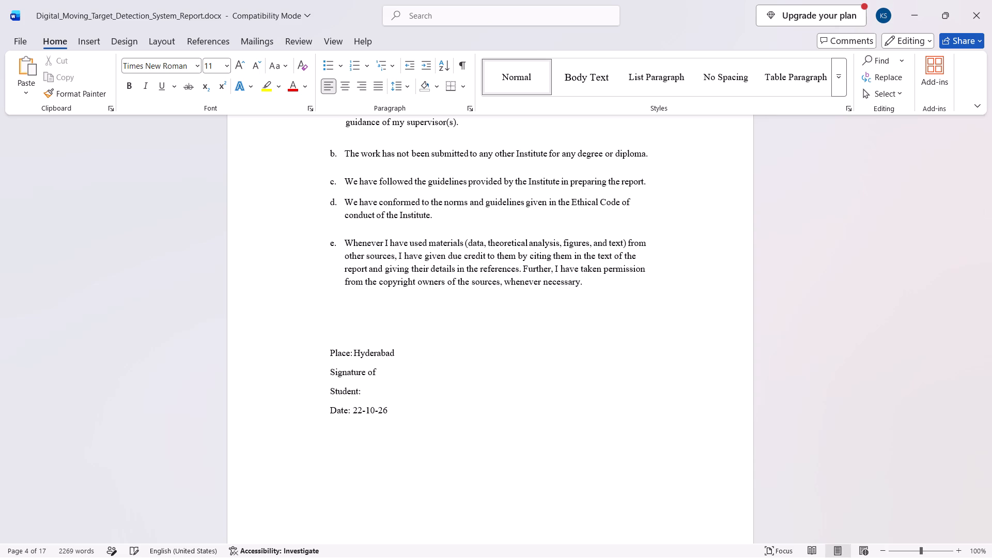
pyautogui.hotkey('ctrl', 'z')
pyautogui.hotkey('ctrl', 'z')
pyautogui.hotkey('ctrl', 'z')
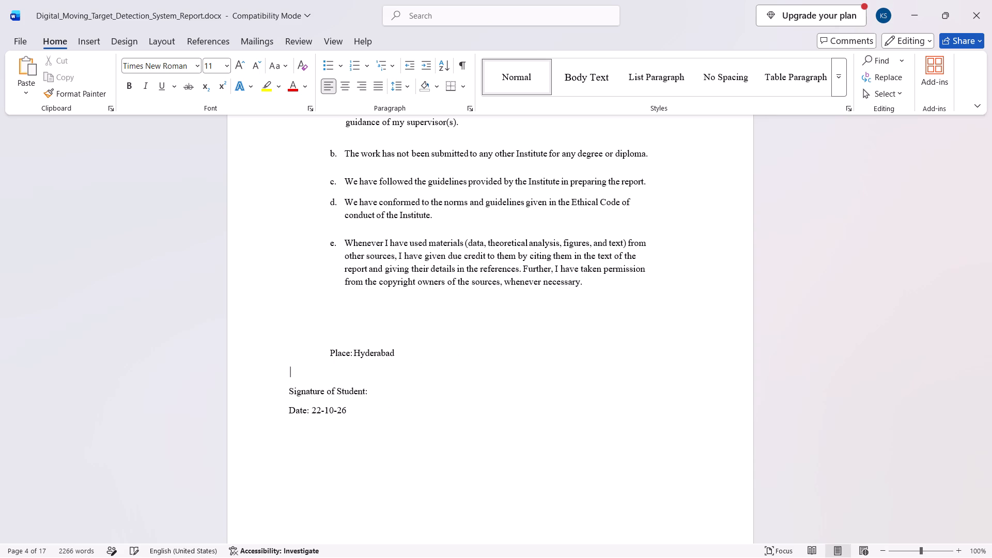
pyautogui.hotkey('ctrl', 'z')
pyautogui.hotkey('ctrl', 'z')
pyautogui.hotkey('ctrl', 'z')
pyautogui.hotkey('ctrl', 'z')
pyautogui.hotkey('ctrl', 'z')
pyautogui.hotkey('ctrl', 'z')
pyautogui.hotkey('ctrl', 'z')
pyautogui.hotkey('ctrl', 'z')
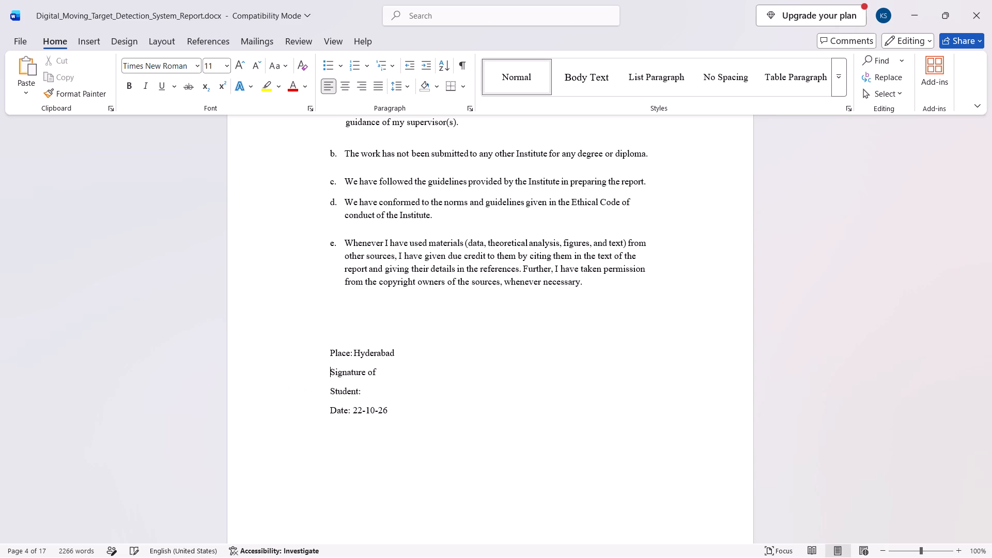
pyautogui.hotkey('ctrl', 'z')
pyautogui.hotkey('ctrl', 'z')
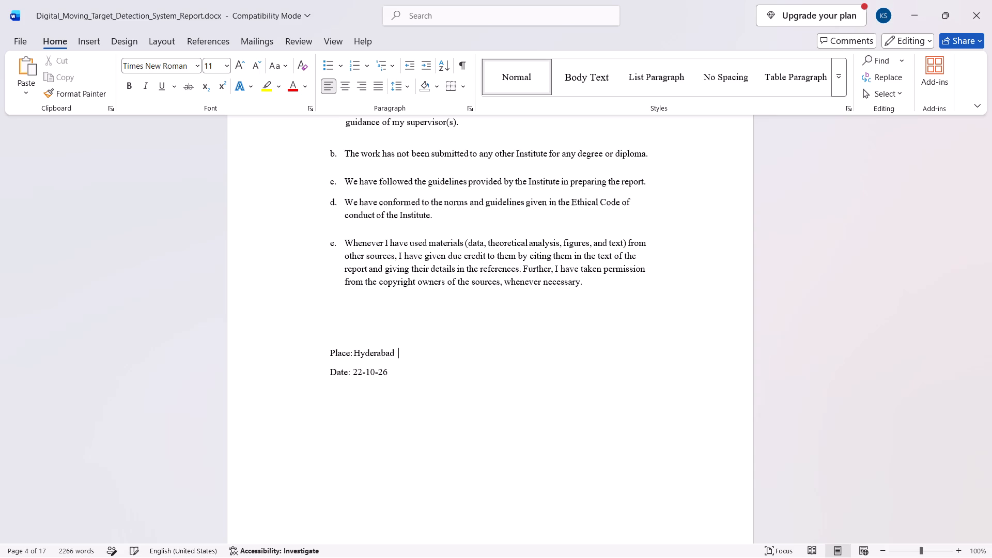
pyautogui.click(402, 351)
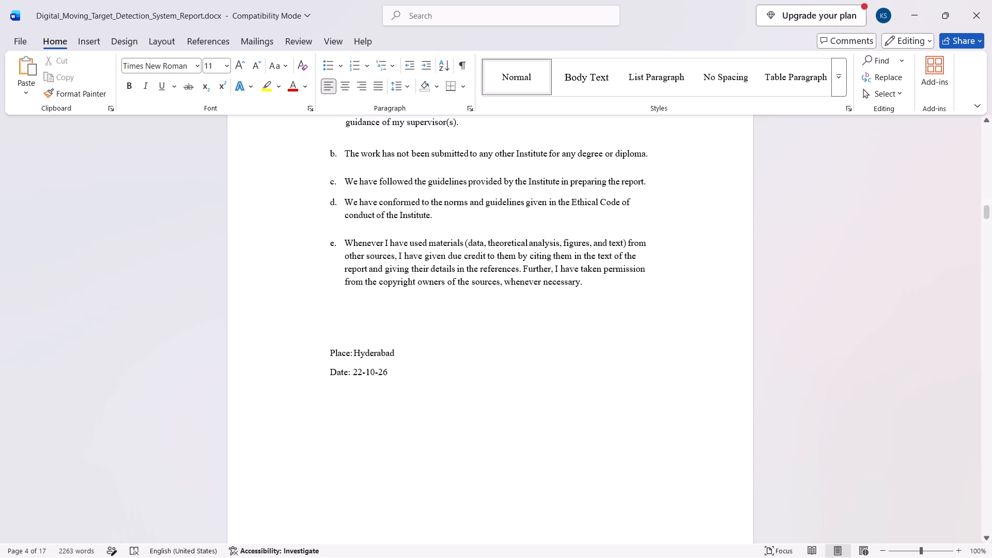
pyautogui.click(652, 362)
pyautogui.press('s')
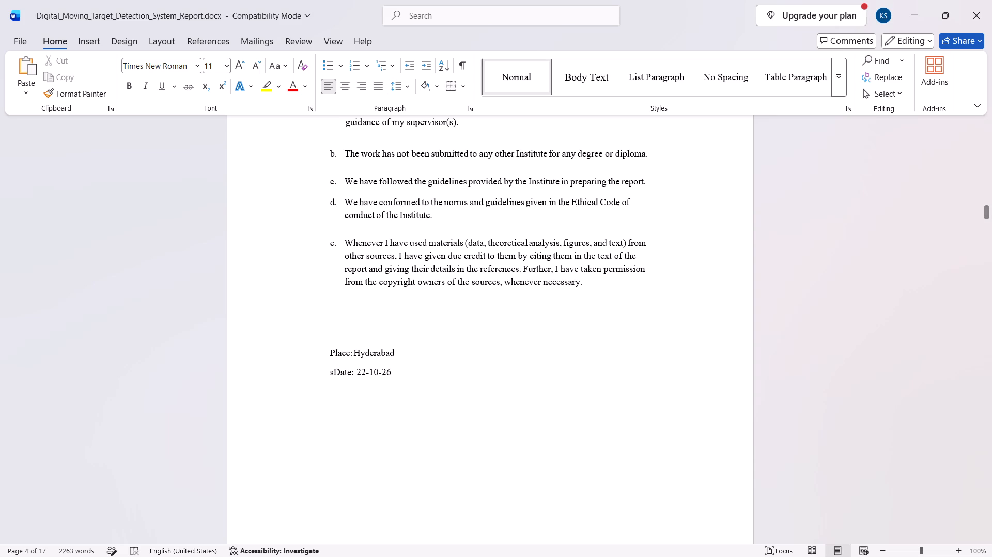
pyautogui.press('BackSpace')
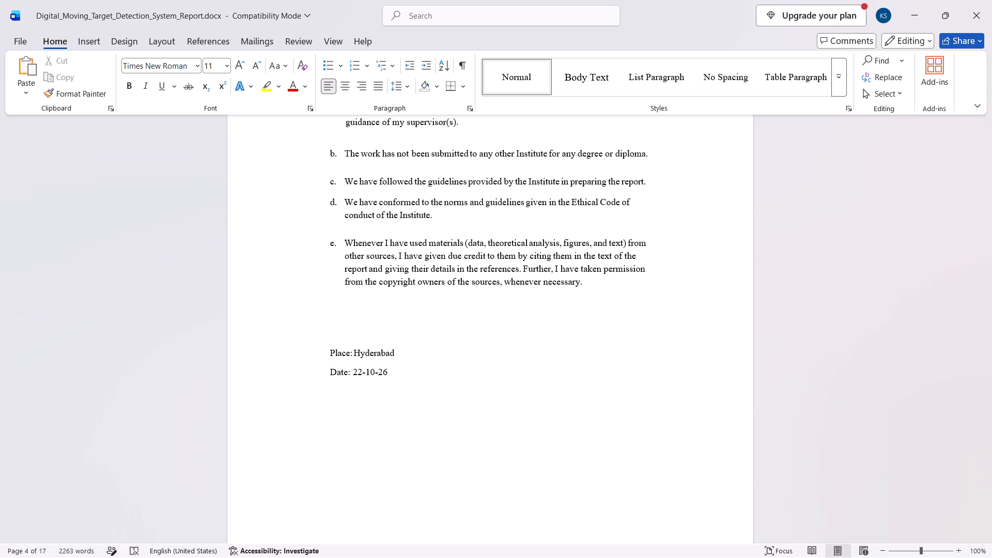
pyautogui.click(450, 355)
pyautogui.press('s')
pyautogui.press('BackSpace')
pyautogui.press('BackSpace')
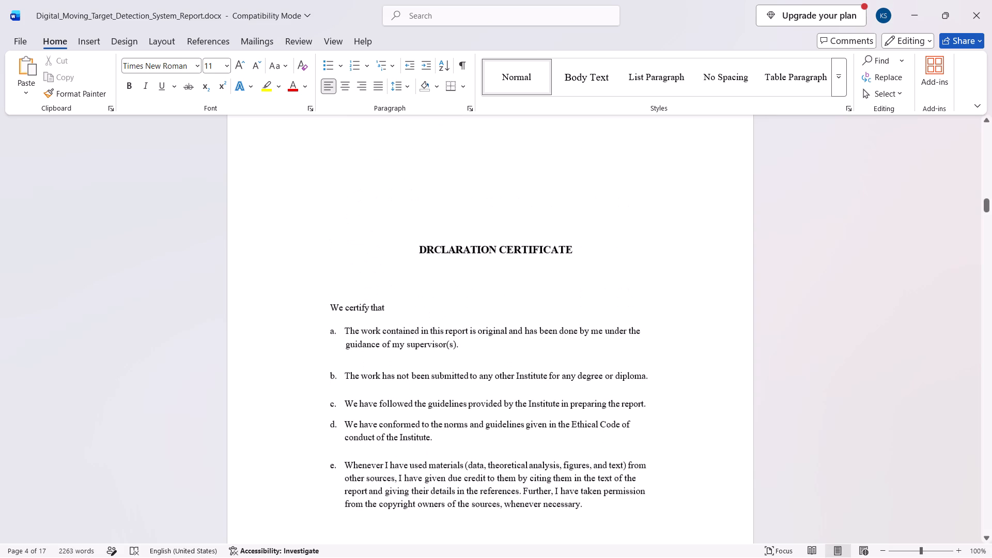
# Look through the pages after the declaration, down to the Complex Engineering Problem Report title page.
pyautogui.scroll(-3, 450, 355)
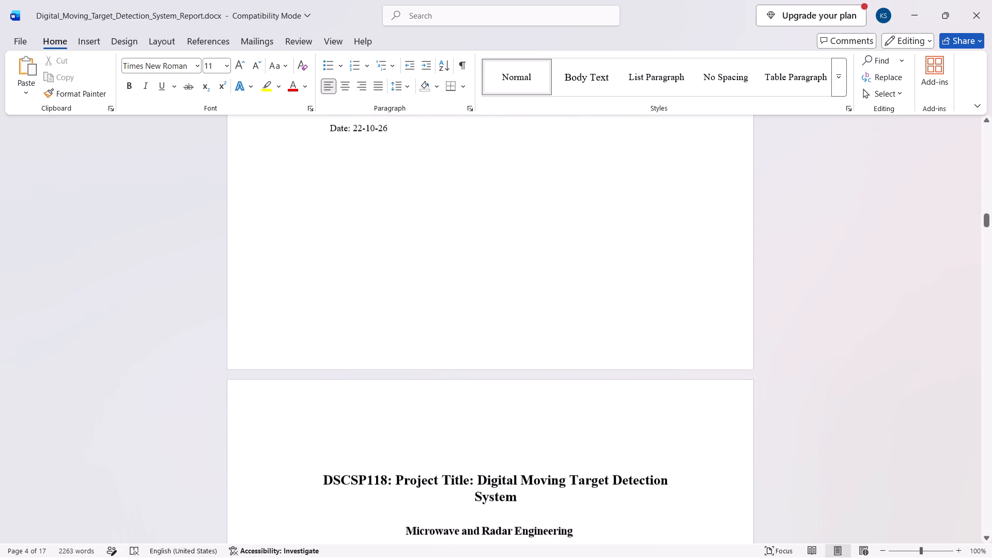
pyautogui.scroll(-4, 450, 355)
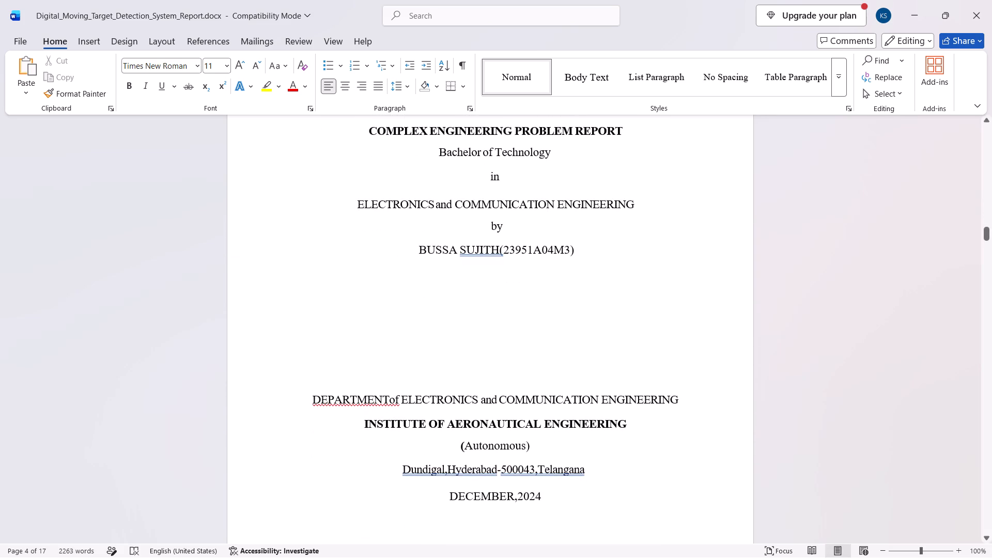
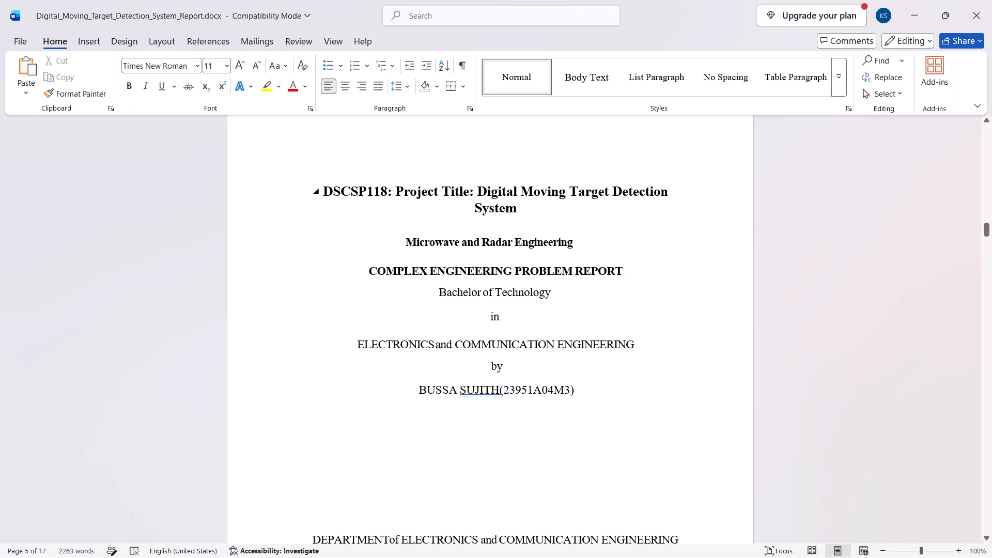
# Colour the "DSCSP118: Project Title: Digital Moving Target Detection System" heading on the Complex Engineering Problem Report title page standard red.
pyautogui.moveTo(326, 187); pyautogui.dragTo(532, 218)
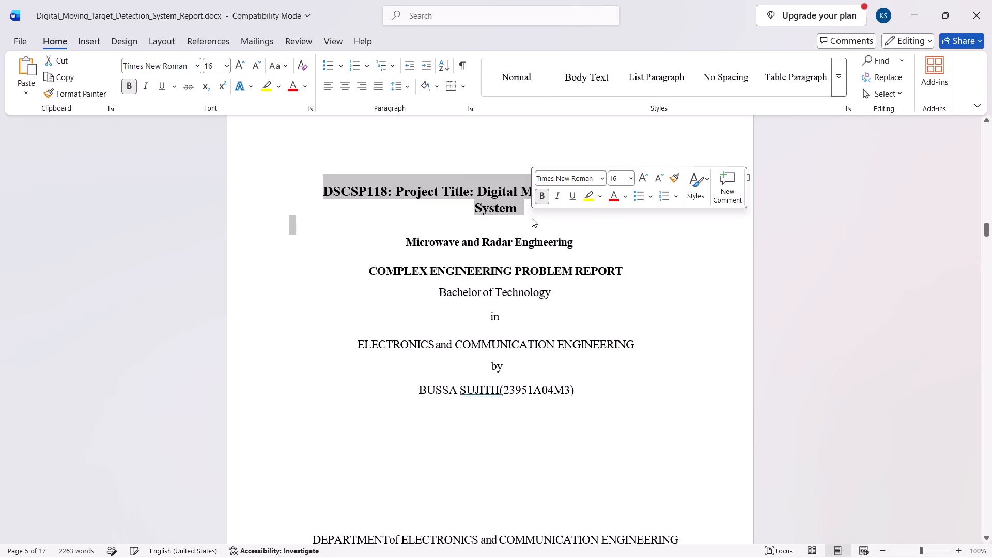
pyautogui.click(624, 196)
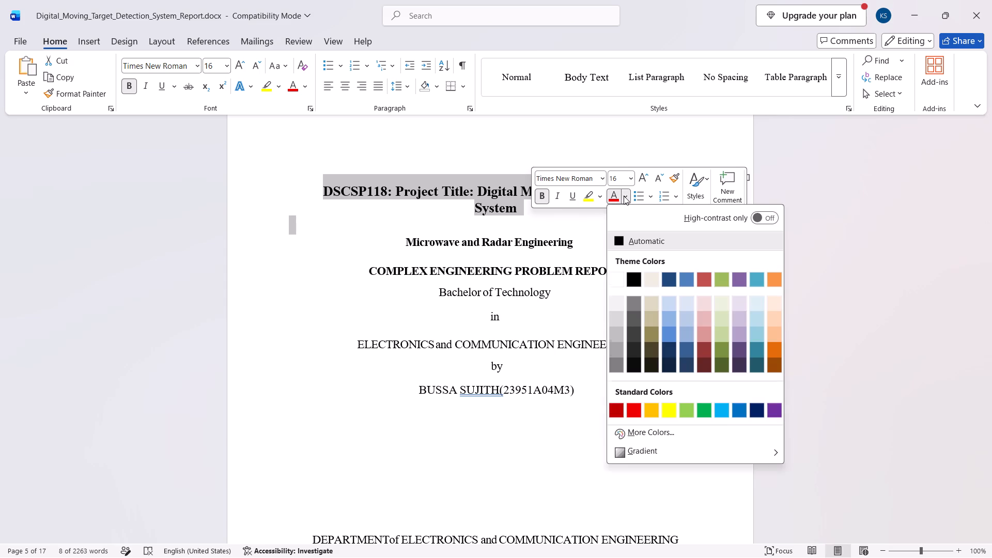
pyautogui.click(631, 409)
pyautogui.click(605, 416)
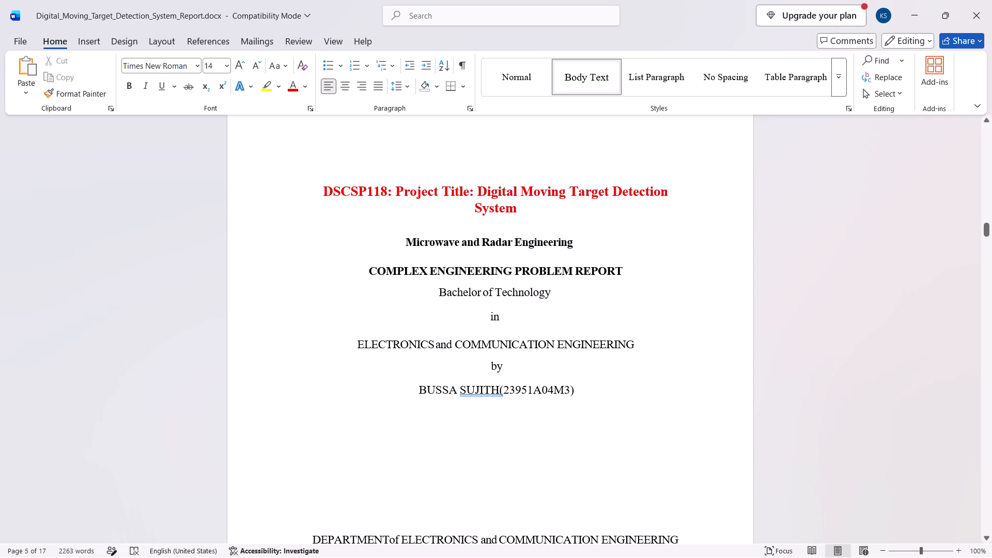
# Replace the last two characters of the roll number under "by" on the title page with the current student's.
pyautogui.click(567, 390)
pyautogui.press('BackSpace')
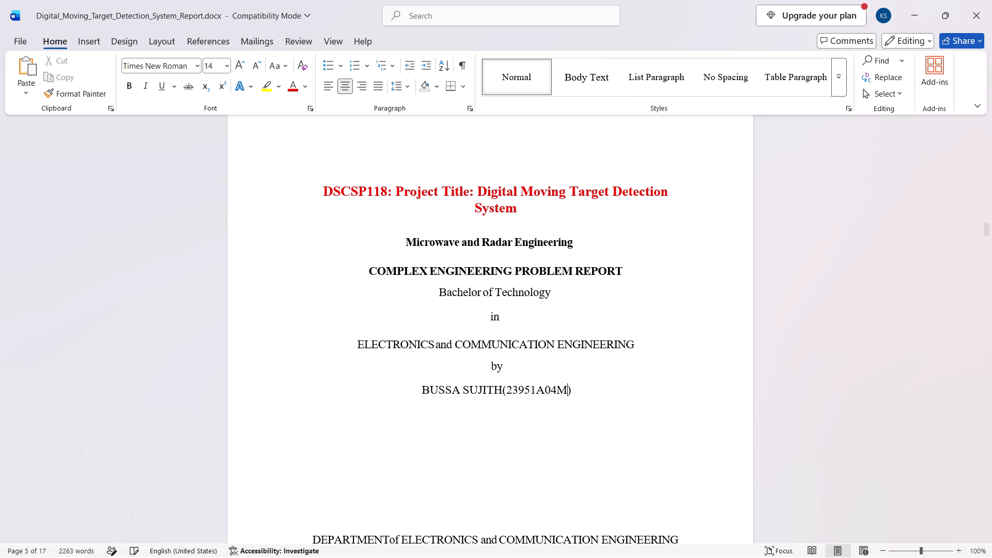
pyautogui.press('BackSpace')
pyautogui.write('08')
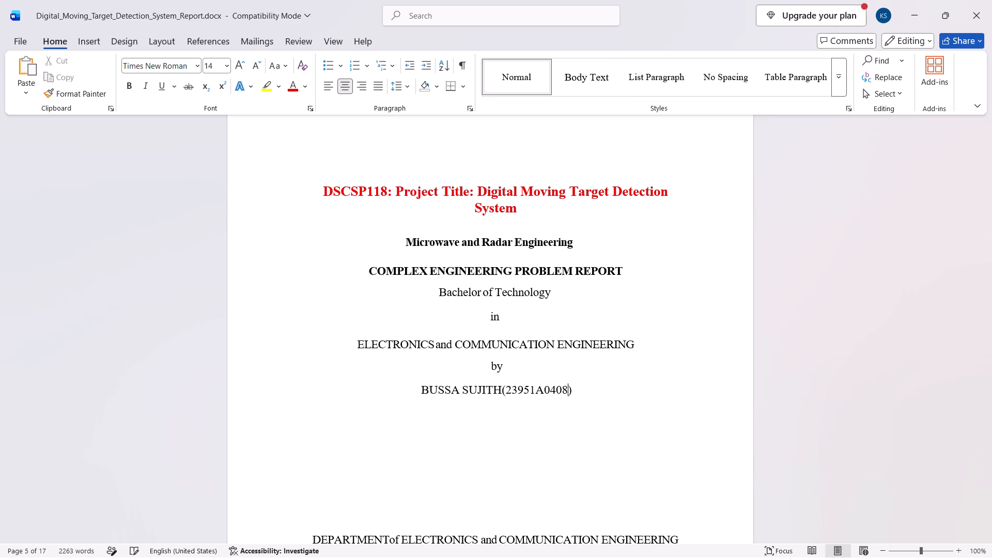
# Replace the student name before the roll number on the title page with the current student's name in capitals.
pyautogui.click(499, 389)
pyautogui.press('BackSpace')
pyautogui.press('BackSpace')
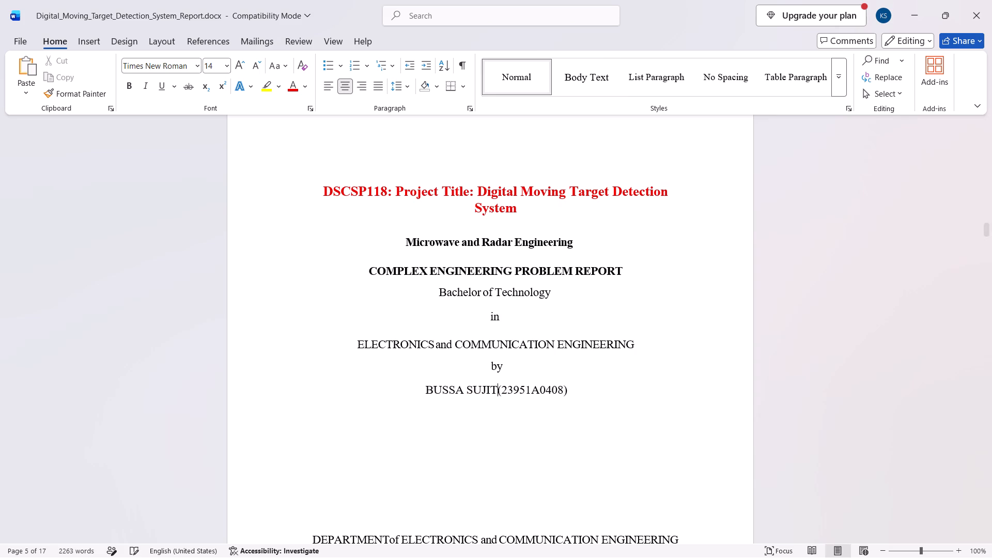
pyautogui.press('BackSpace')
pyautogui.press('BackSpace')
pyautogui.press('BackSpace')
pyautogui.press('BackSpace')
pyautogui.press('BackSpace')
pyautogui.press('BackSpace')
pyautogui.press('BackSpace')
pyautogui.press('BackSpace')
pyautogui.press('BackSpace')
pyautogui.press('BackSpace')
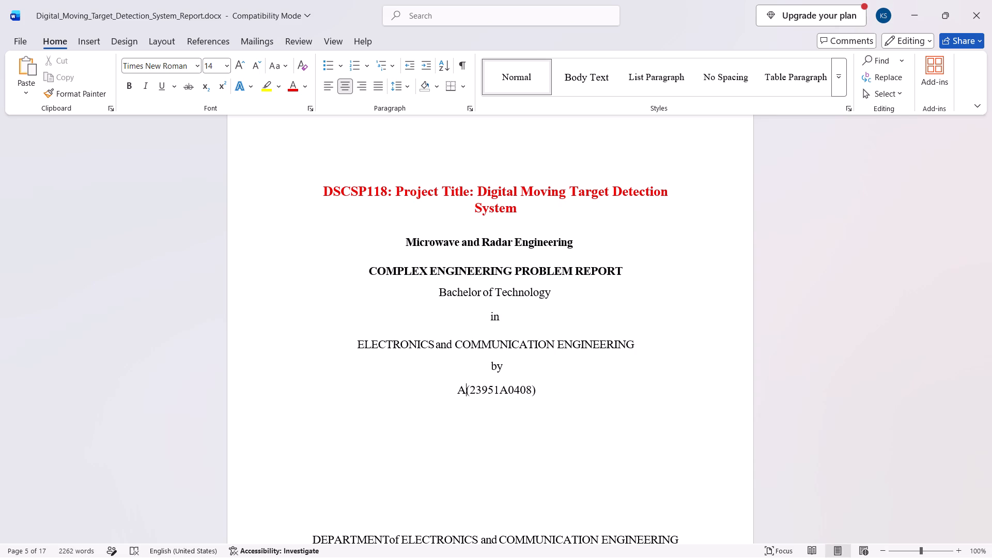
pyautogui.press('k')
pyautogui.press('BackSpace')
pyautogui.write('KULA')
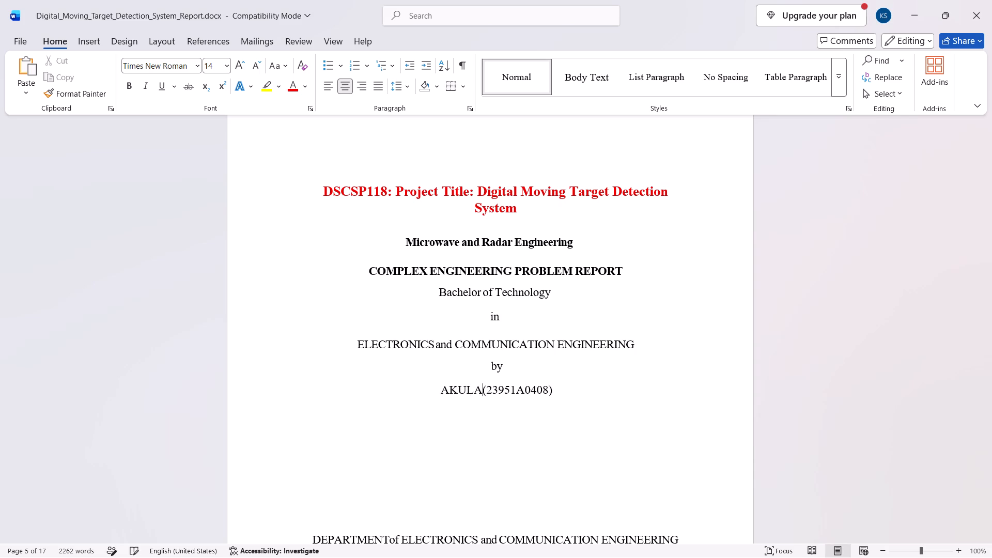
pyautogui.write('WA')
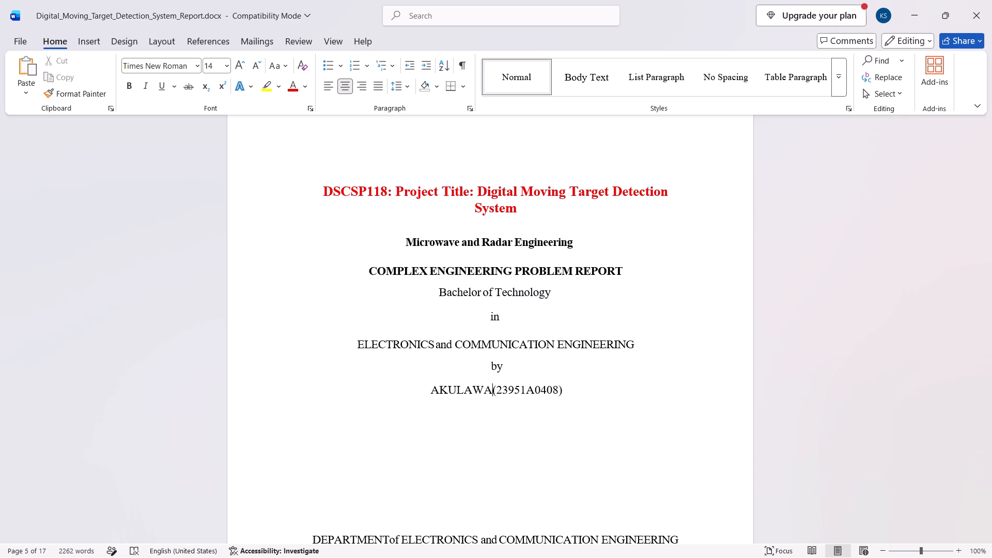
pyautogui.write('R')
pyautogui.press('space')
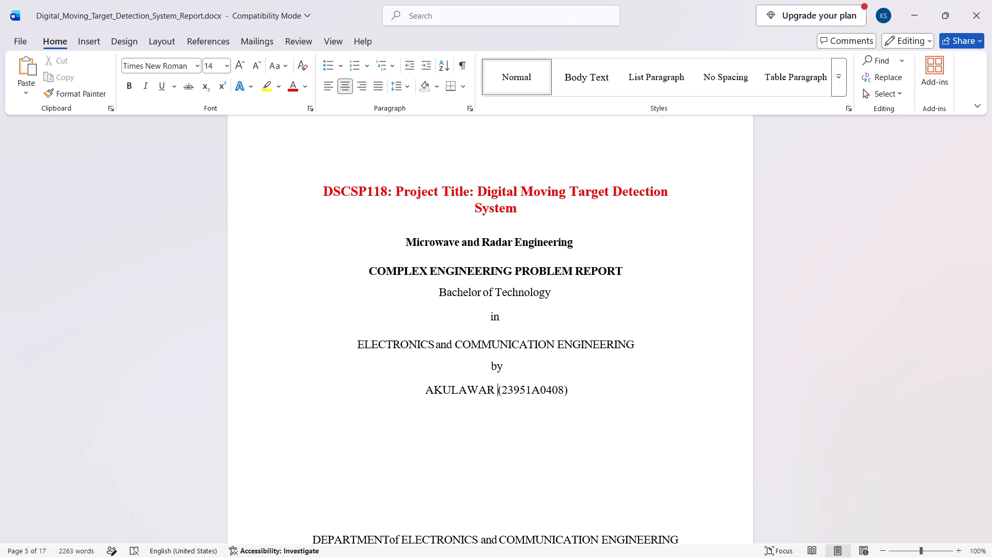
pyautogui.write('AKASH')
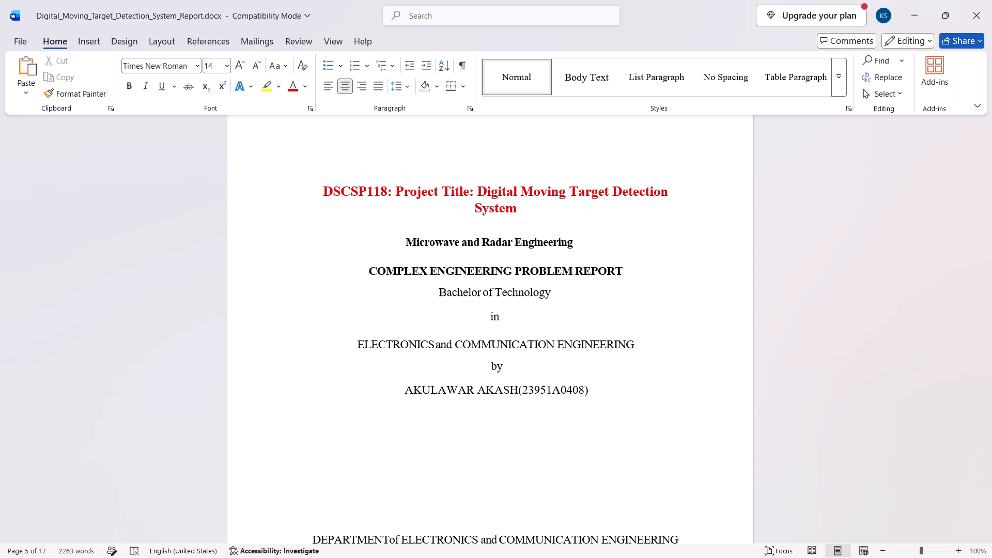
# Review the front pages from the Engineering Competency table through the declaration certificate to the Complex Engineering Problem Report title page.
pyautogui.scroll(-2, 542, 412)
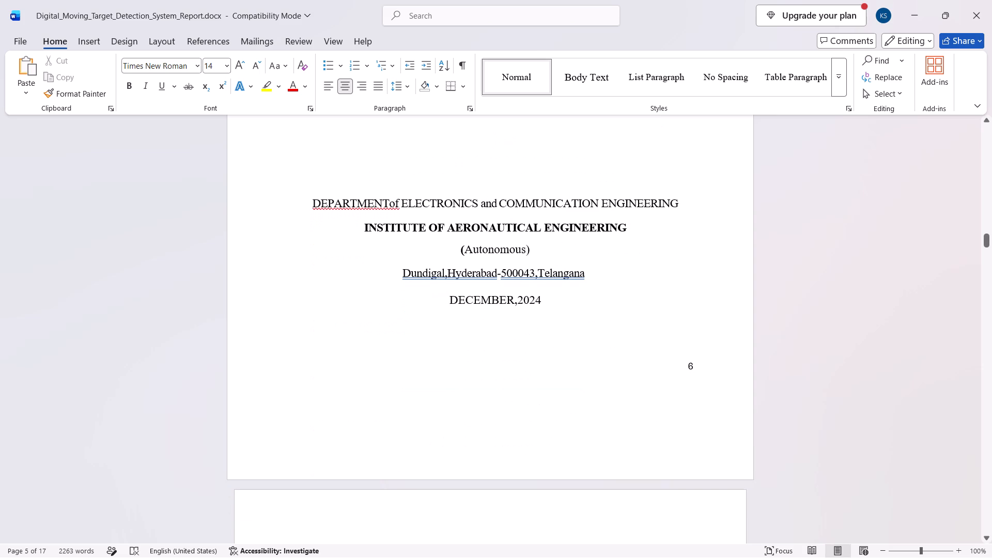
pyautogui.scroll(-1, 542, 412)
pyautogui.scroll(1, 542, 412)
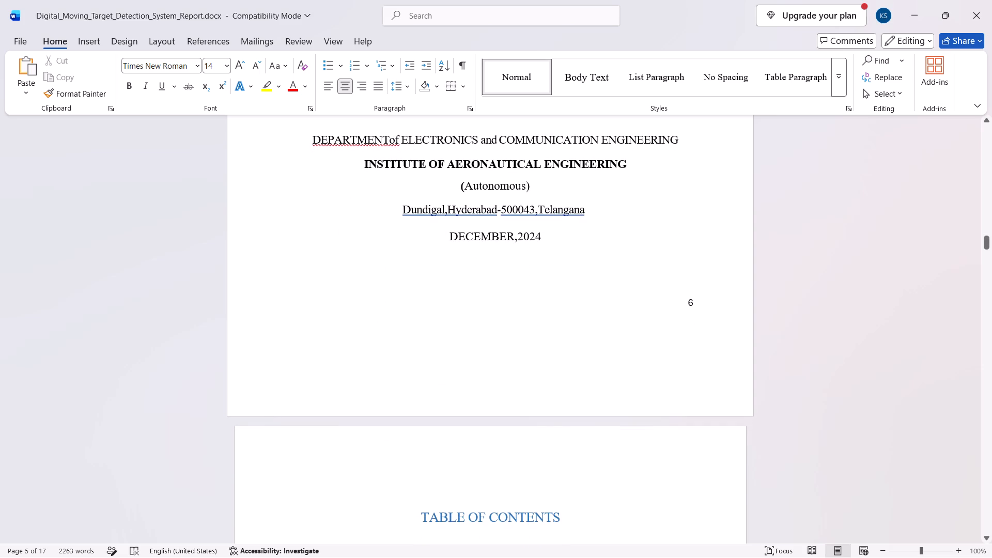
pyautogui.scroll(16, 542, 412)
pyautogui.scroll(13, 542, 412)
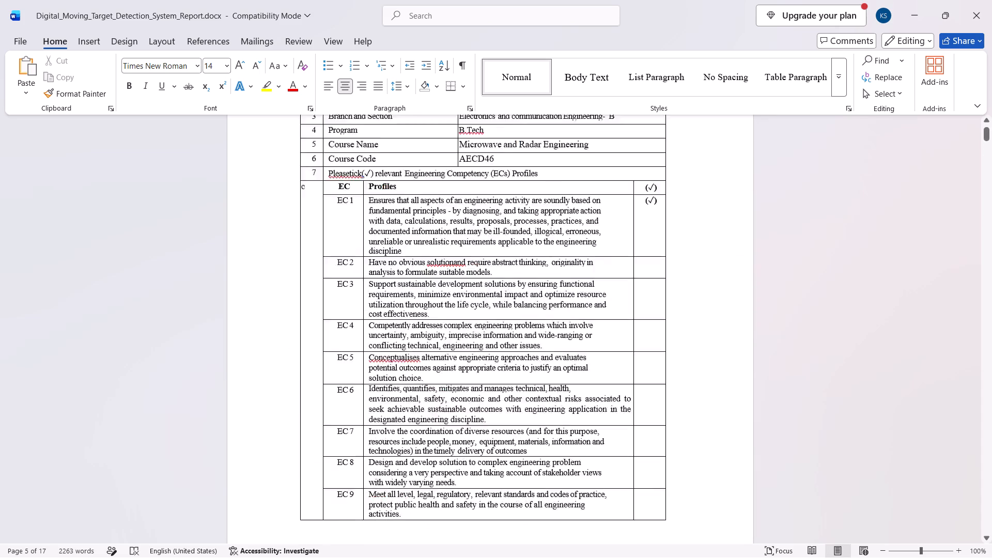
pyautogui.scroll(5, 542, 412)
pyautogui.scroll(-5, 542, 412)
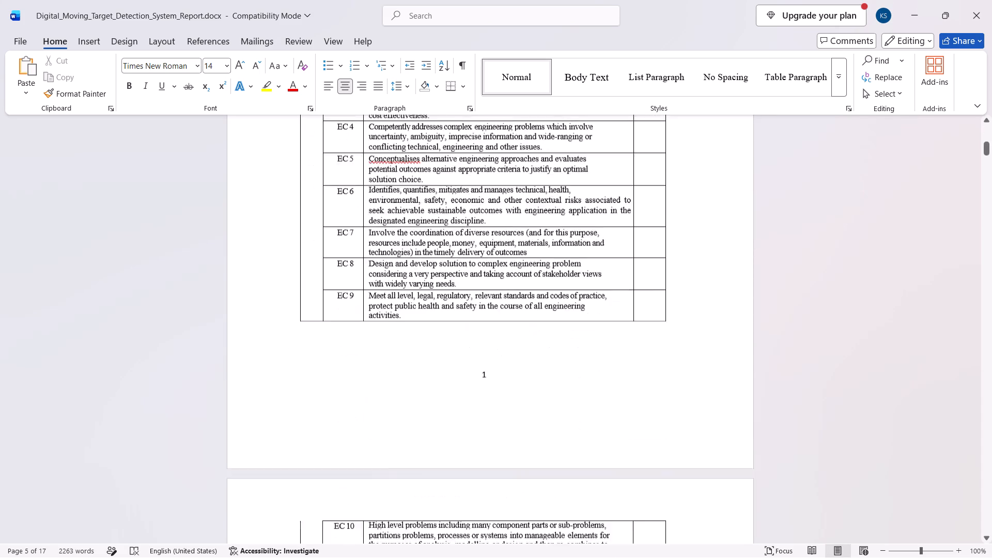
pyautogui.scroll(-6, 542, 412)
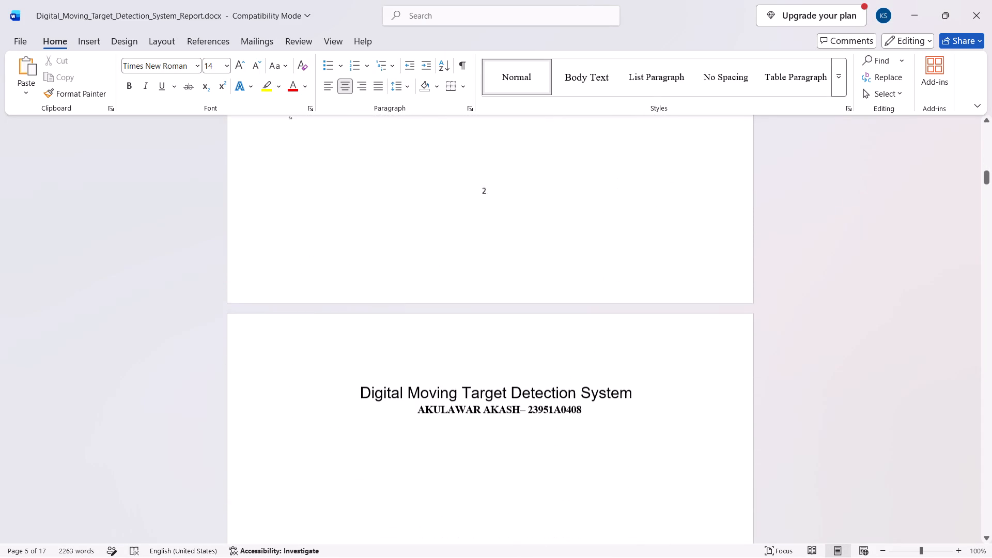
pyautogui.scroll(-8, 542, 412)
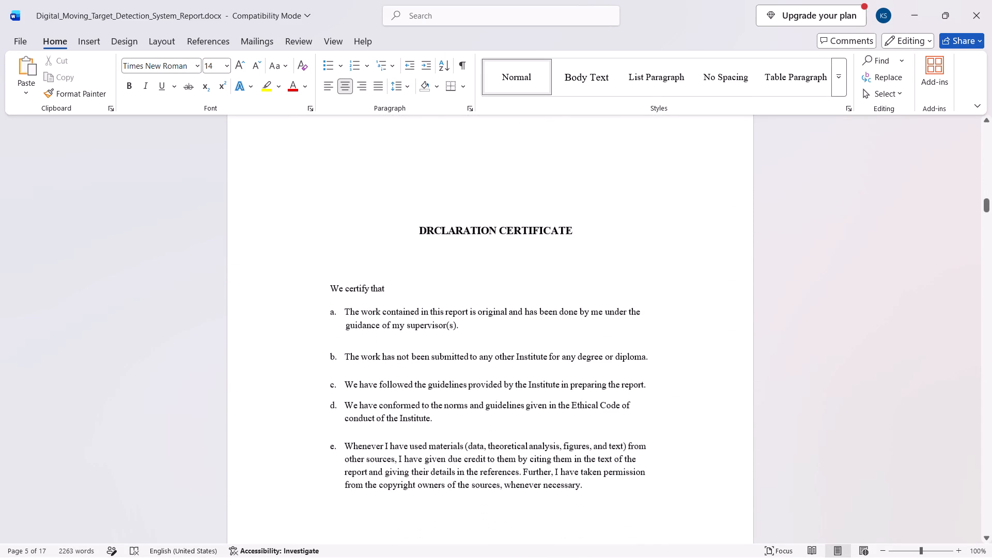
pyautogui.scroll(-4, 542, 412)
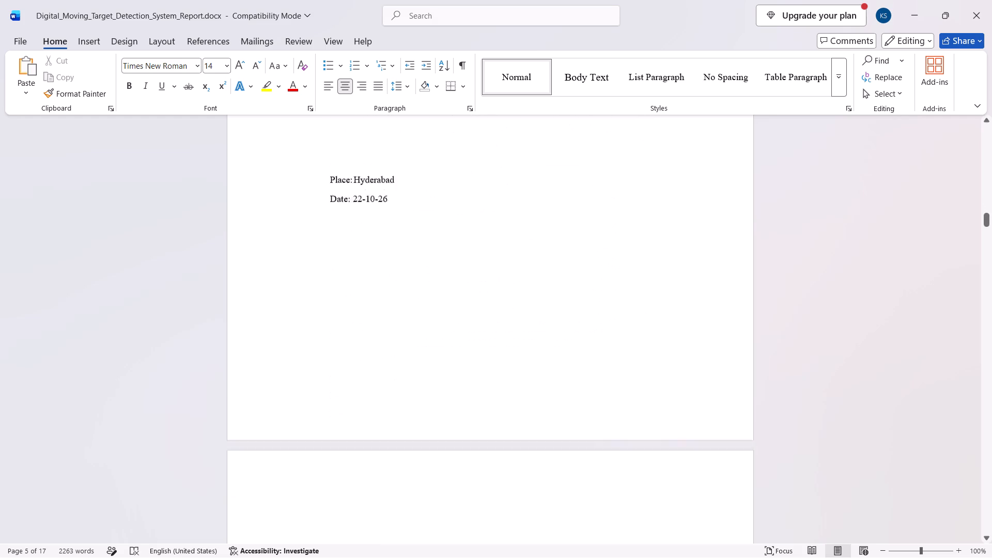
pyautogui.scroll(-4, 542, 412)
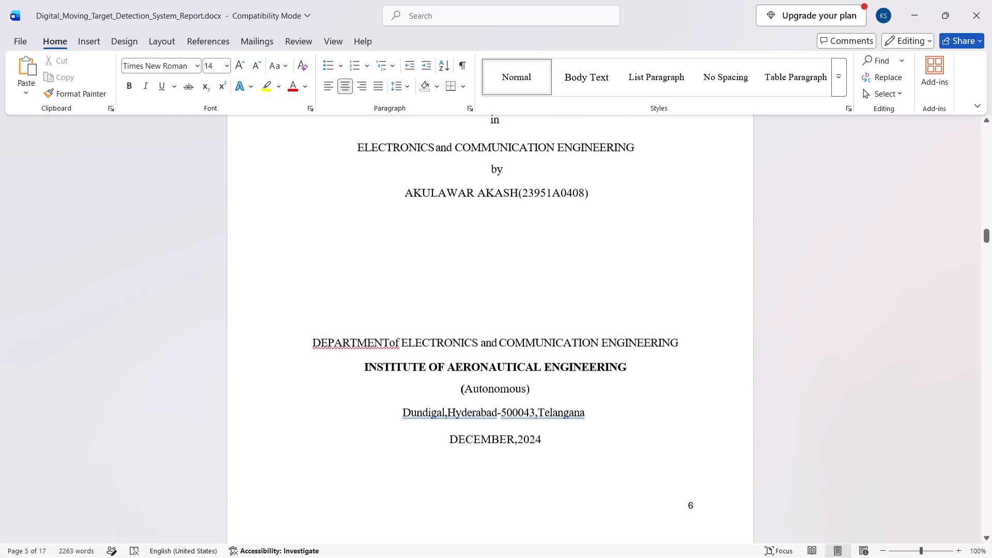
pyautogui.scroll(-1, 542, 412)
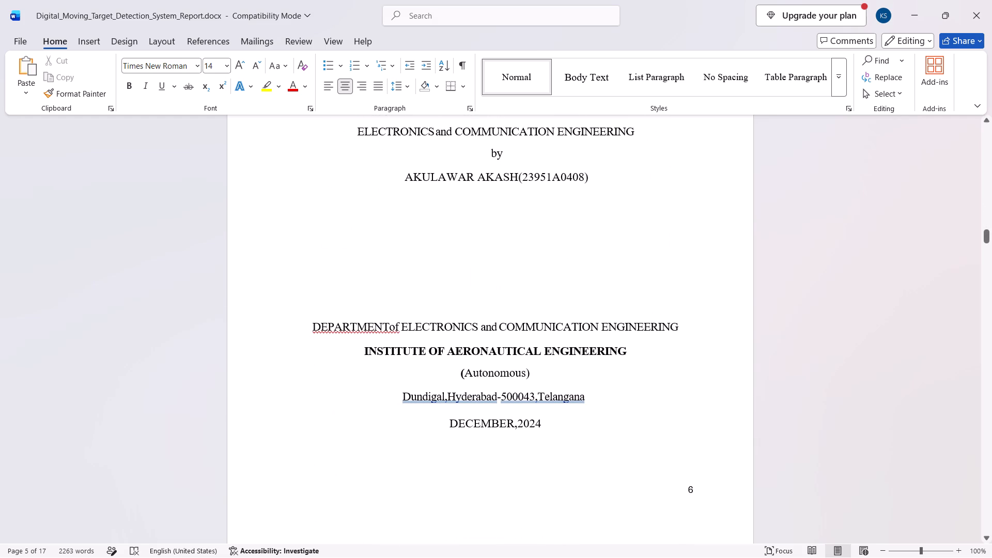
# Change the year in the date line at the bottom of the Complex Engineering Problem Report title page to 2026.
pyautogui.click(513, 424)
pyautogui.press('Right')
pyautogui.press('Right')
pyautogui.press('Right')
pyautogui.press('Right')
pyautogui.press('Right')
pyautogui.press('BackSpace')
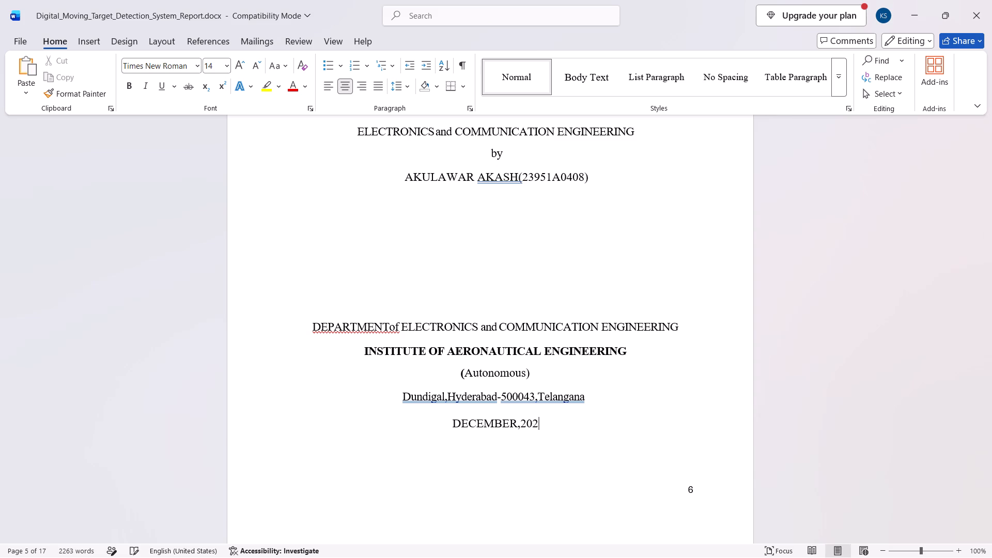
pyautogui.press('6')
# Replace the month in the title page's date line with OCTOBER, keeping the comma before the year.
pyautogui.press('Left')
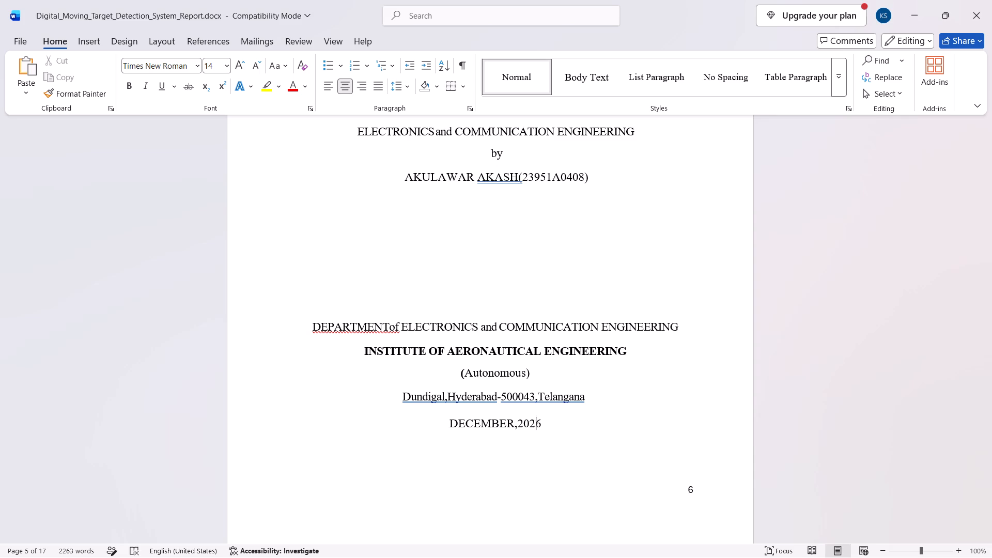
pyautogui.press('Left')
pyautogui.press('Left')
pyautogui.press('Left')
pyautogui.press('Left')
pyautogui.press('BackSpace')
pyautogui.press('BackSpace')
pyautogui.press('BackSpace')
pyautogui.press('BackSpace')
pyautogui.press('BackSpace')
pyautogui.press('BackSpace')
pyautogui.press('BackSpace')
pyautogui.press('BackSpace')
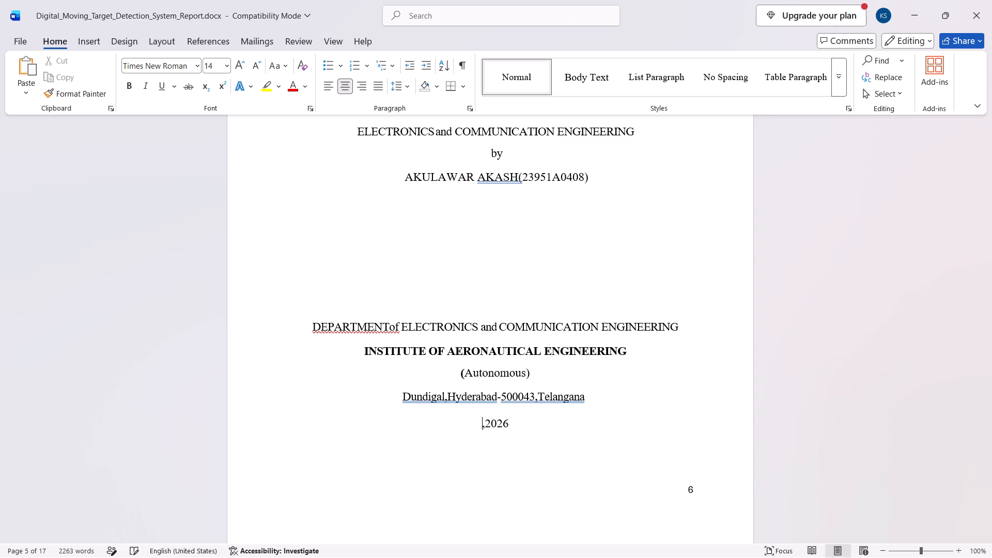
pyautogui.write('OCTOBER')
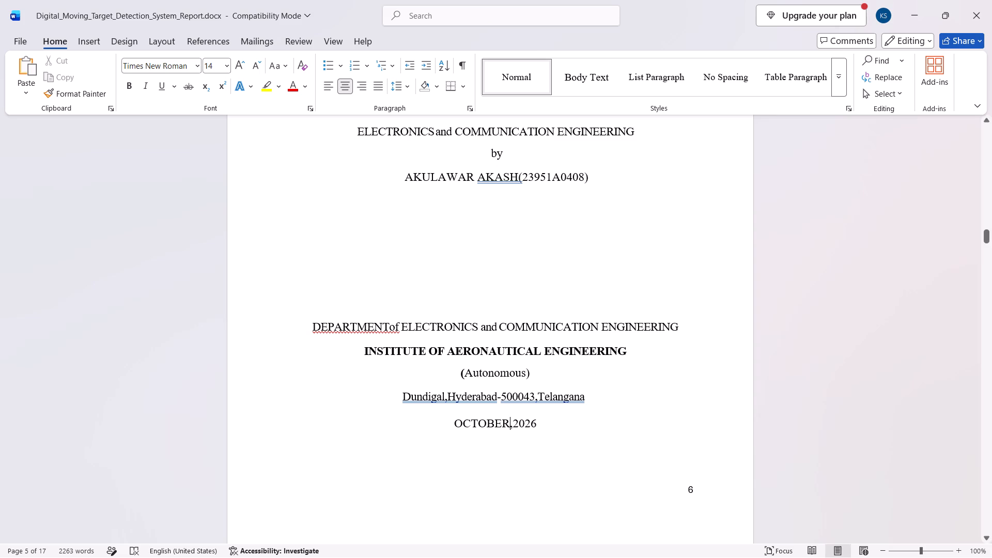
# Look through the Table of Contents page and on to the Abstract.
pyautogui.scroll(-1, 490, 431)
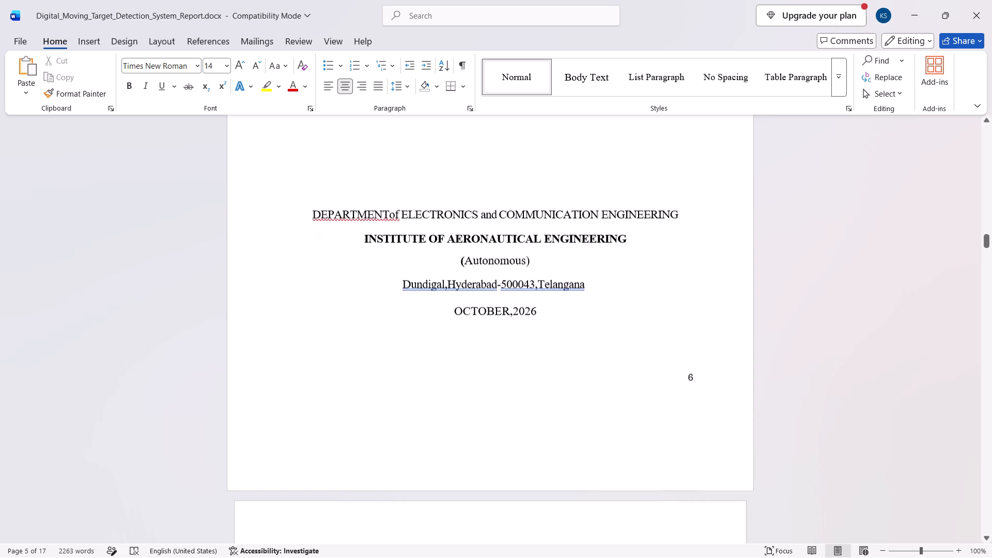
pyautogui.scroll(-2, 490, 431)
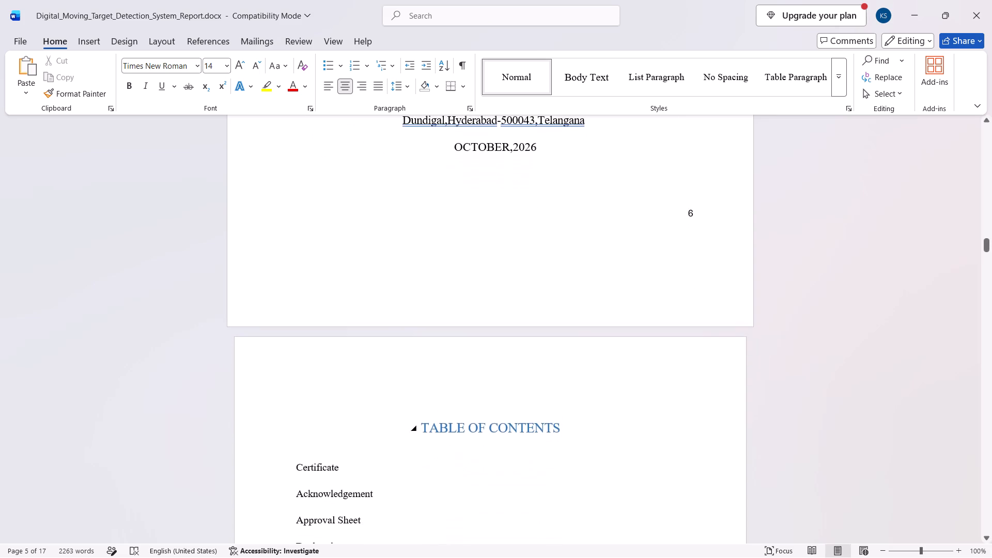
pyautogui.scroll(-3, 490, 431)
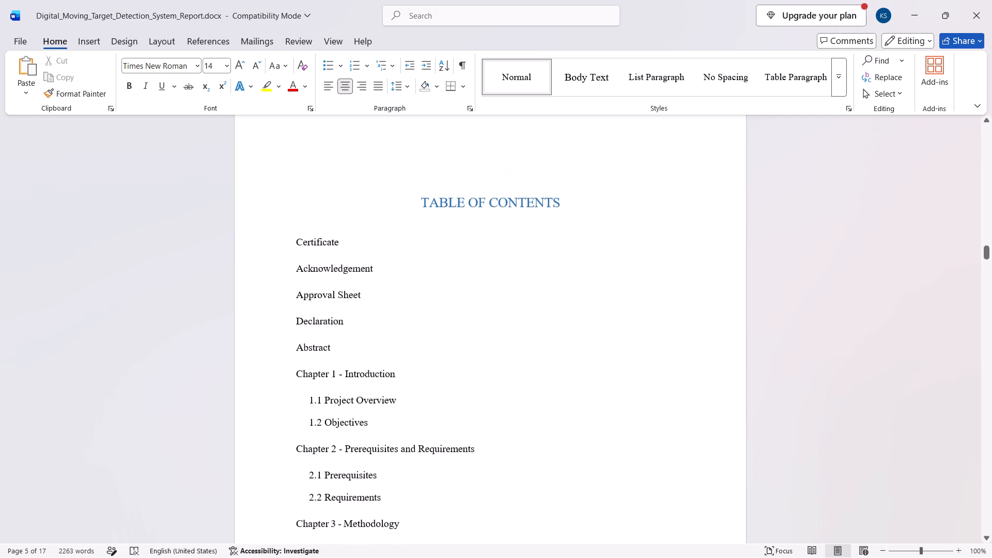
pyautogui.scroll(-1, 490, 431)
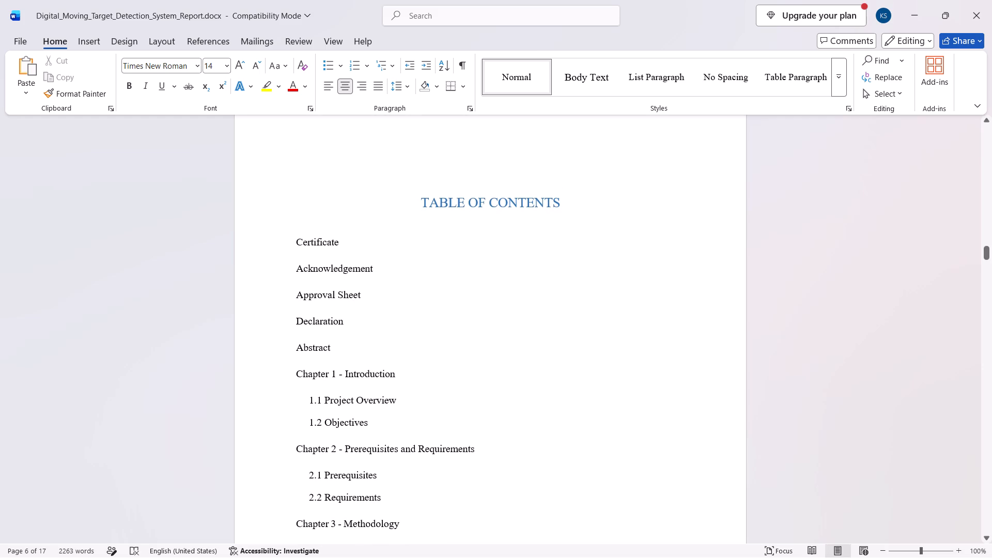
pyautogui.scroll(-3, 490, 431)
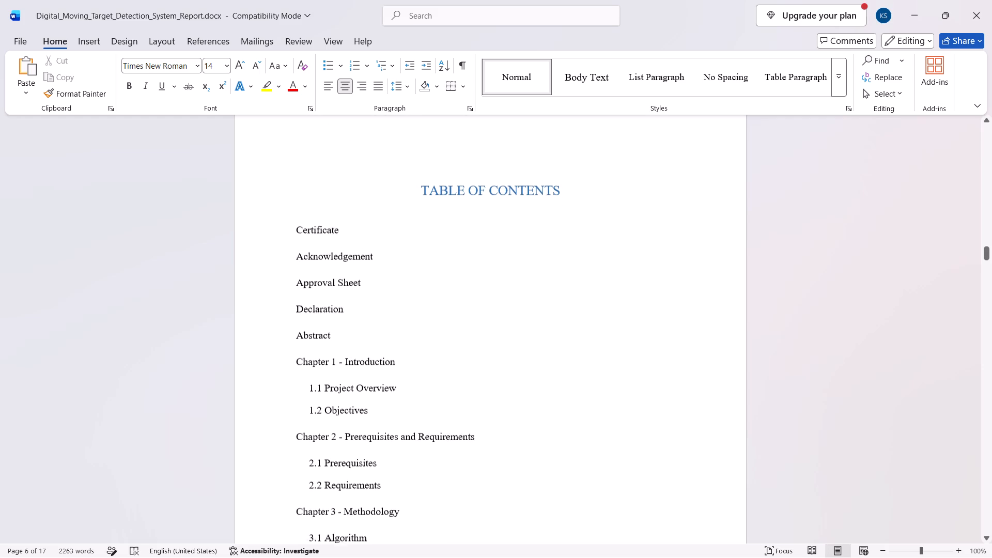
pyautogui.scroll(-5, 490, 431)
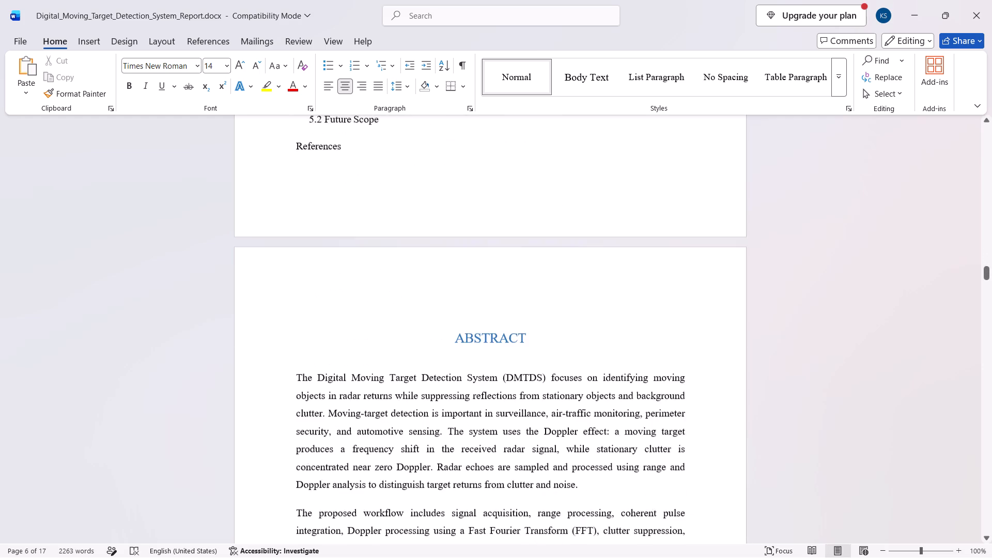
# Read through the Abstract page and the Chapter 1 Introduction, covering the Project Overview section.
pyautogui.scroll(-2, 490, 431)
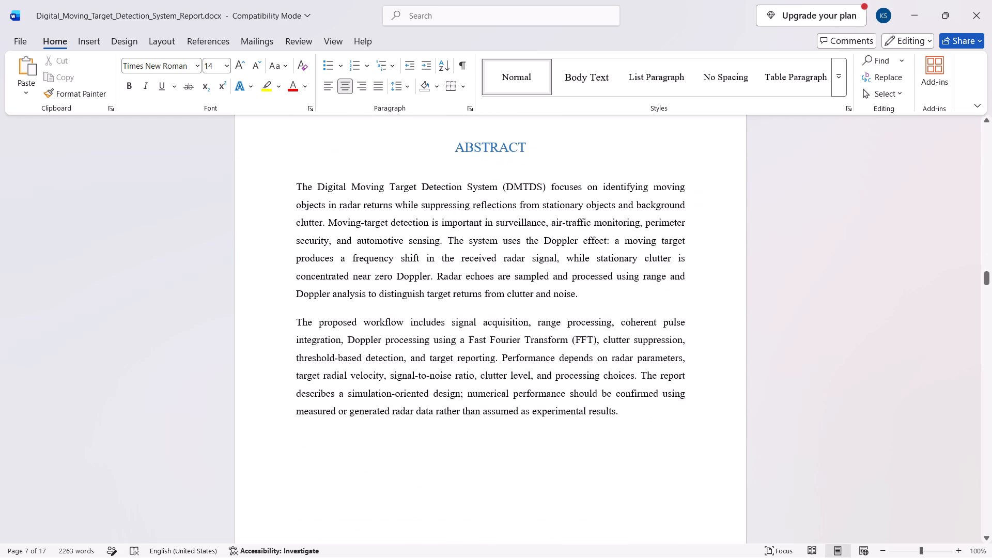
pyautogui.scroll(-1, 490, 431)
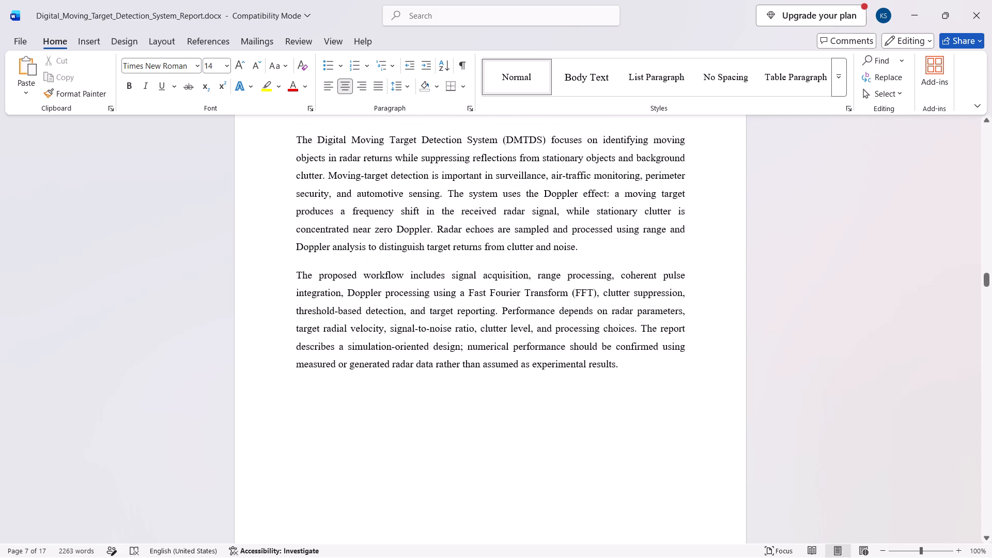
pyautogui.click(490, 431)
pyautogui.scroll(-1, 490, 431)
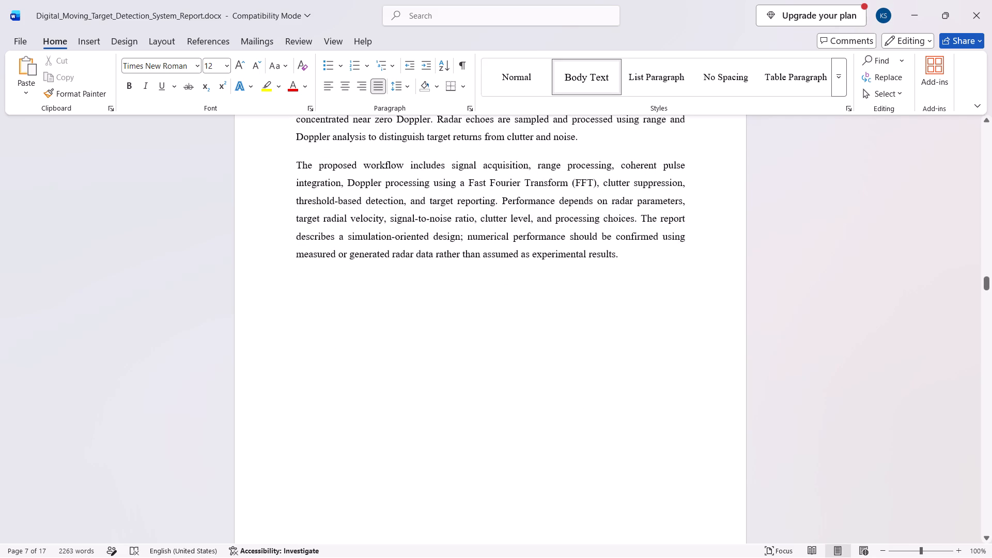
pyautogui.scroll(-4, 490, 431)
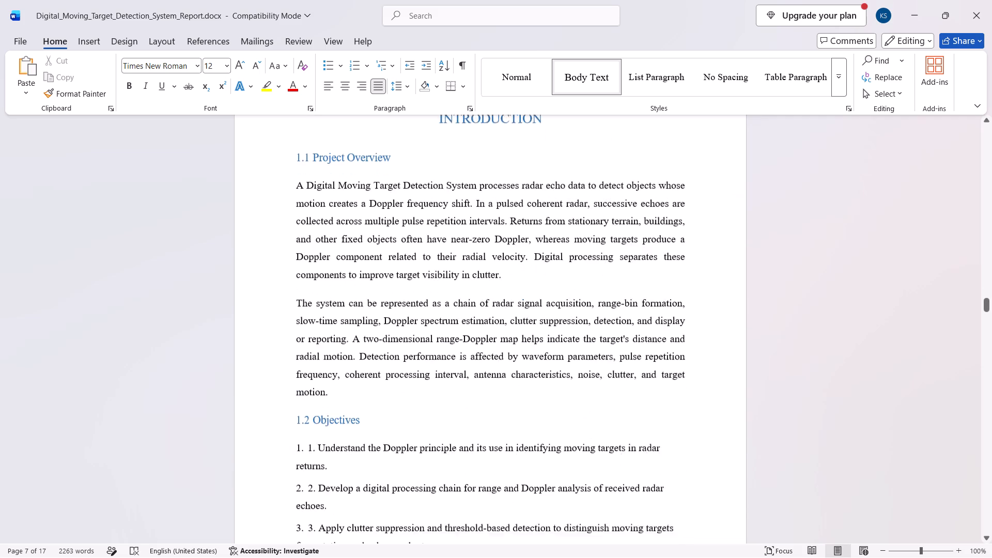
pyautogui.scroll(-1, 490, 431)
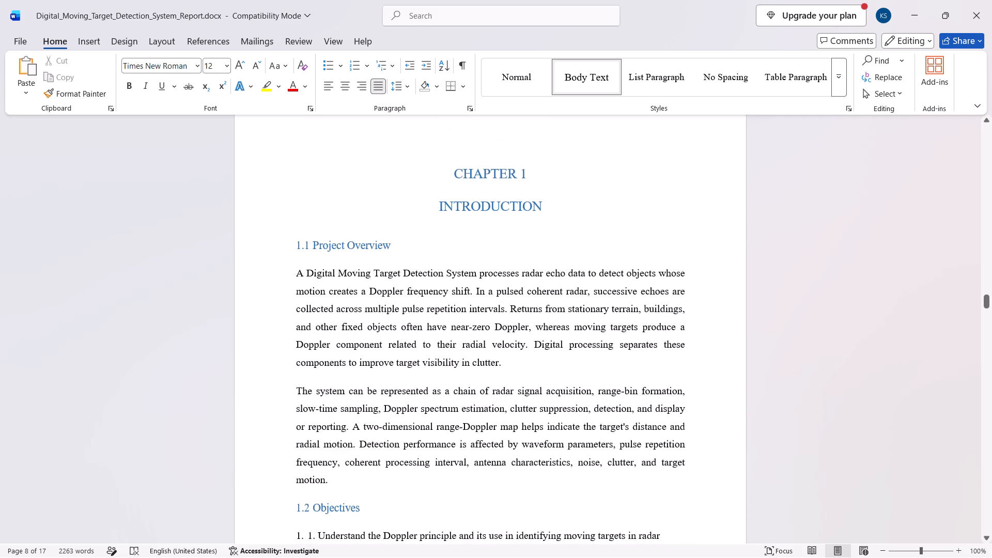
pyautogui.scroll(-2, 490, 431)
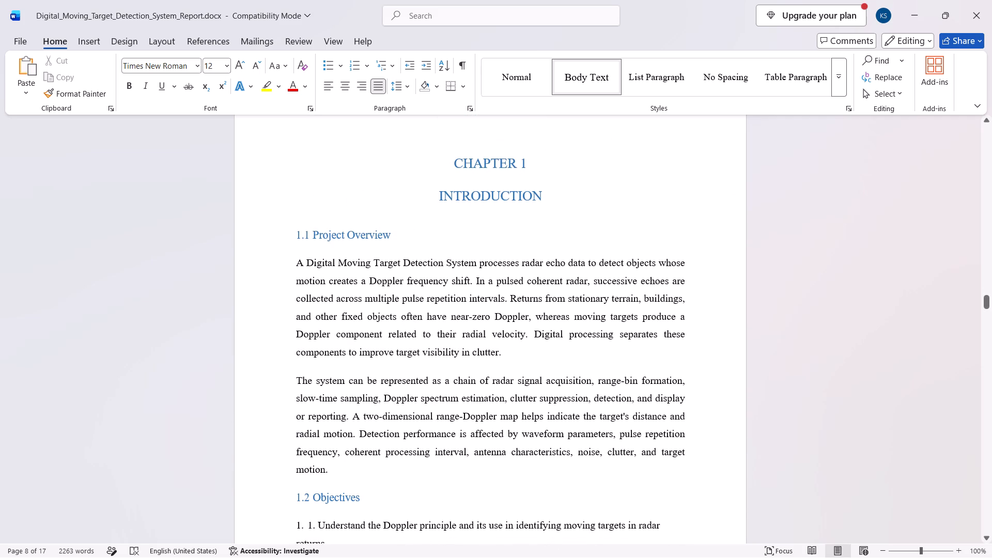
pyautogui.scroll(-2, 490, 431)
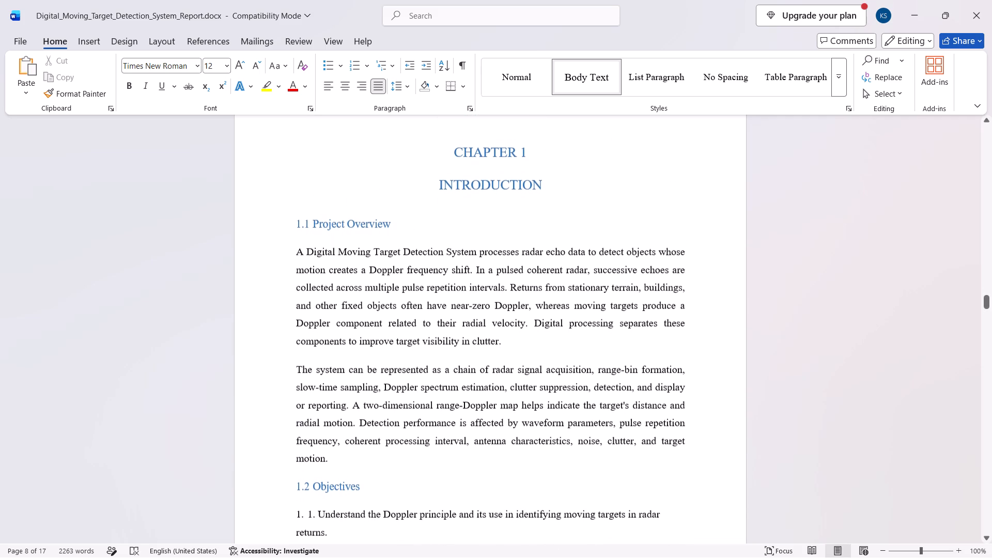
pyautogui.scroll(-3, 490, 431)
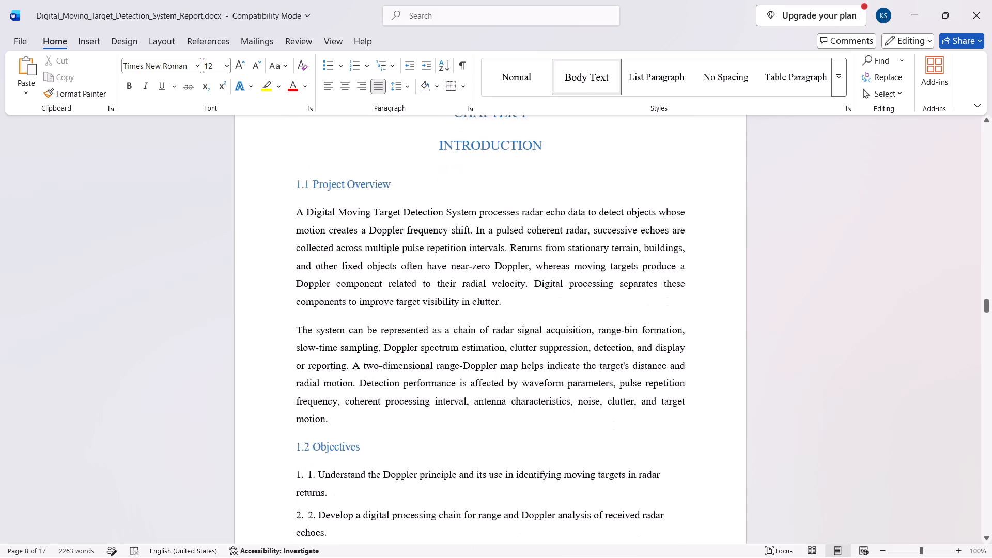
# Remove the duplicate typed numbers from the first two items under 1.2 Objectives, keeping the automatic list numbering.
pyautogui.scroll(-1, 490, 431)
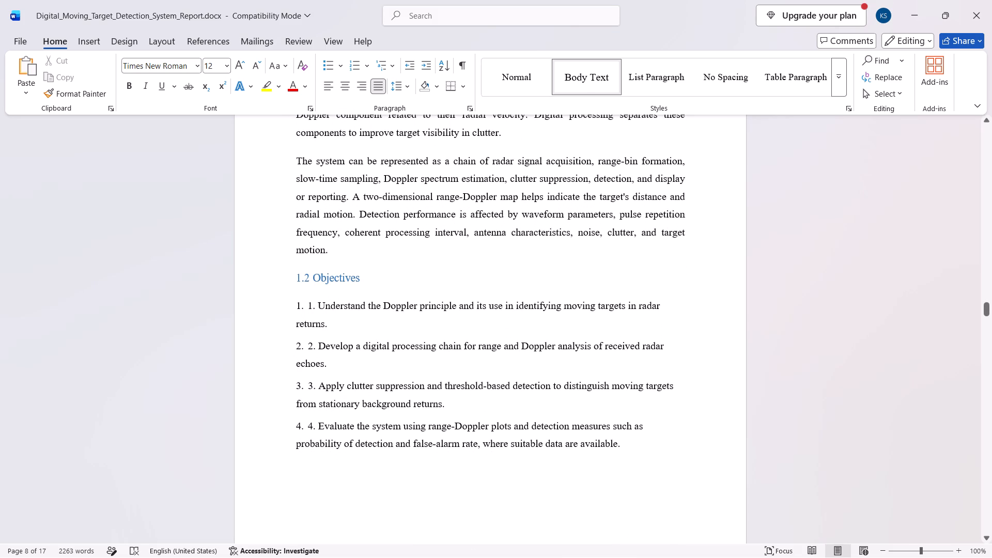
pyautogui.click(318, 305)
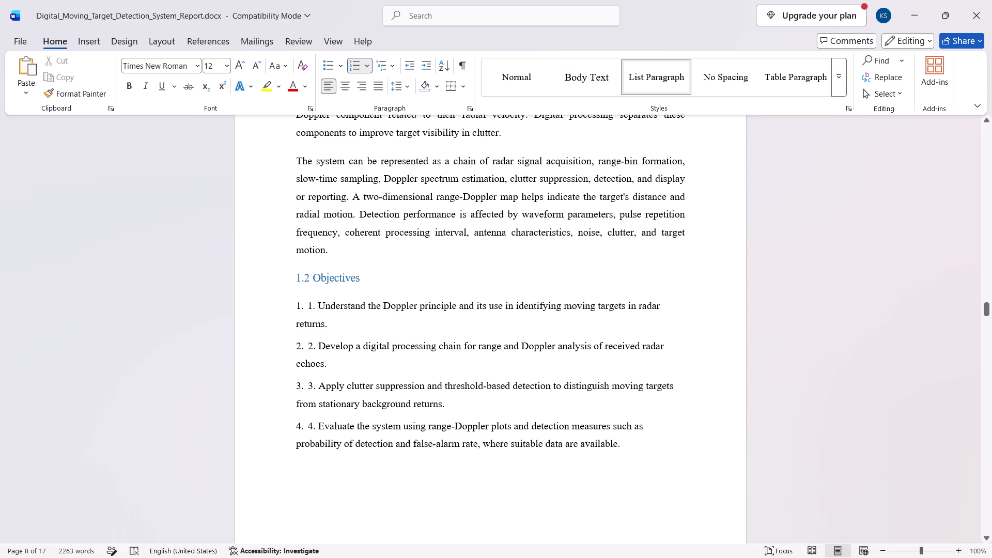
pyautogui.press('BackSpace')
pyautogui.press('BackSpace')
pyautogui.press('BackSpace')
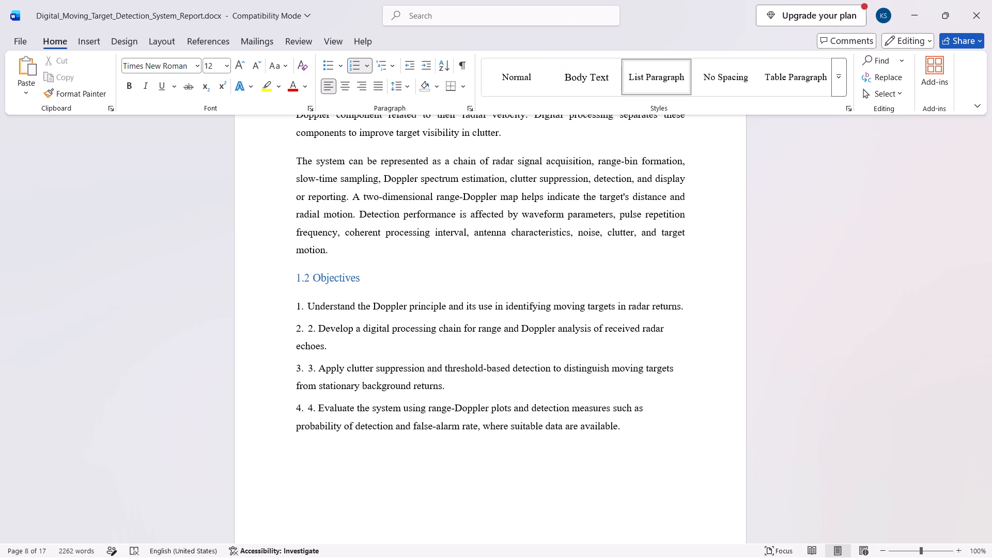
pyautogui.click(317, 328)
pyautogui.press('BackSpace')
pyautogui.press('BackSpace')
pyautogui.press('BackSpace')
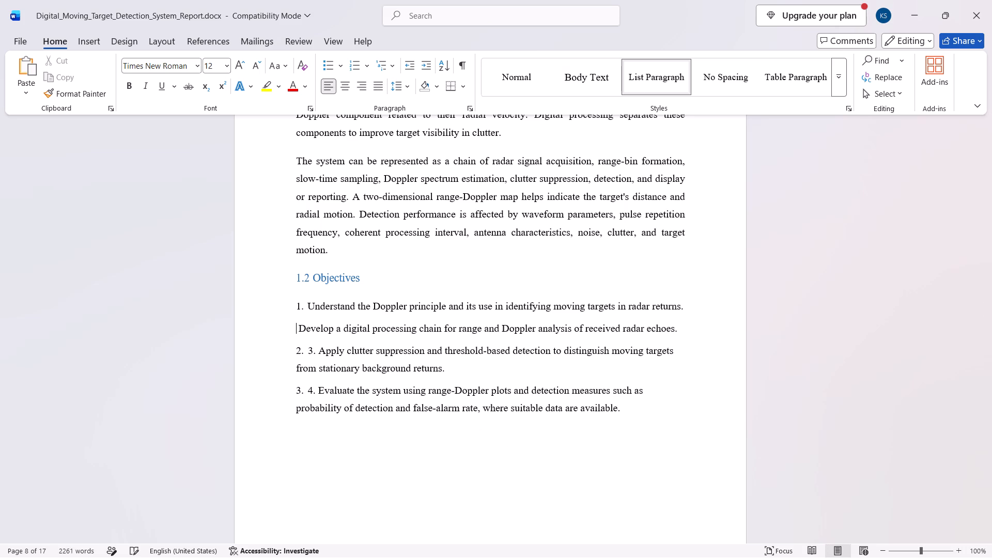
pyautogui.hotkey('ctrl', 'z')
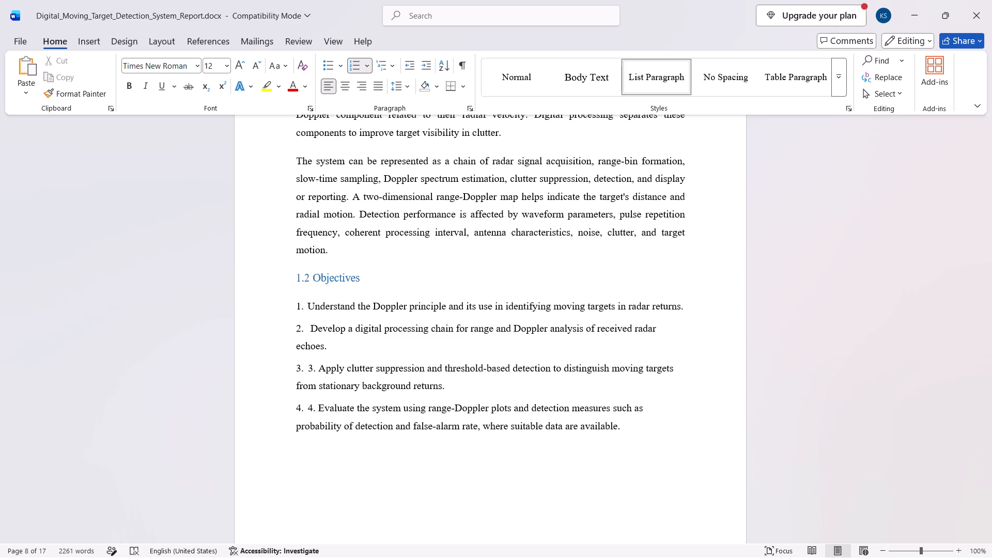
# Remove the duplicate typed numbers from the third and fourth items under 1.2 Objectives.
pyautogui.click(316, 370)
pyautogui.press('BackSpace')
pyautogui.press('BackSpace')
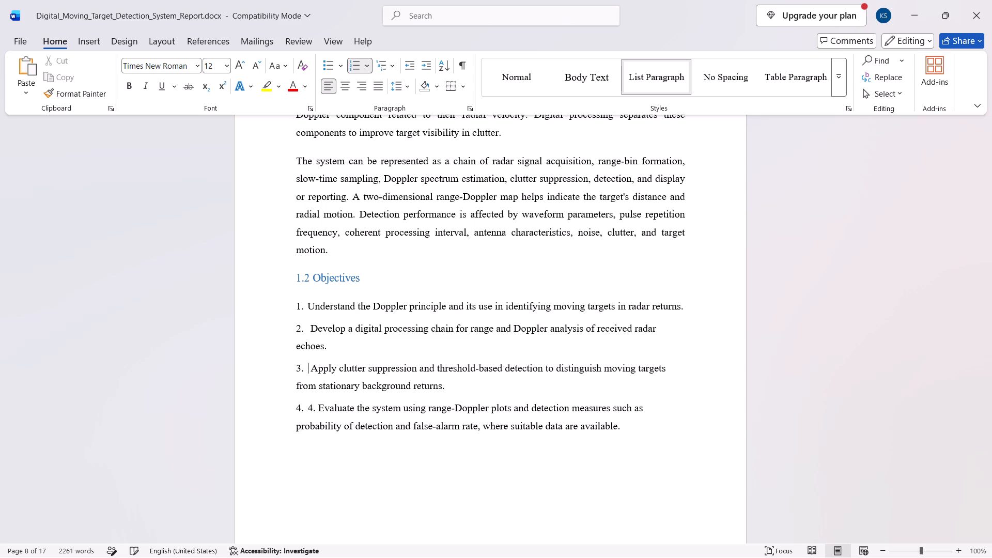
pyautogui.click(317, 408)
pyautogui.press('BackSpace')
pyautogui.press('BackSpace')
pyautogui.press('BackSpace')
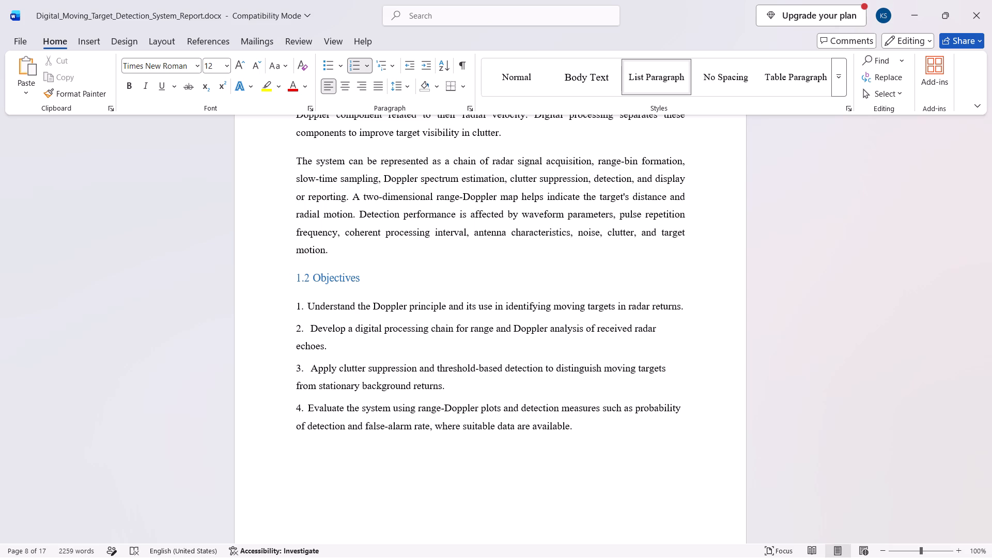
# Review Chapter 2, checking the prerequisites text and the bulleted hardware and software requirements lists.
pyautogui.scroll(-1, 402, 425)
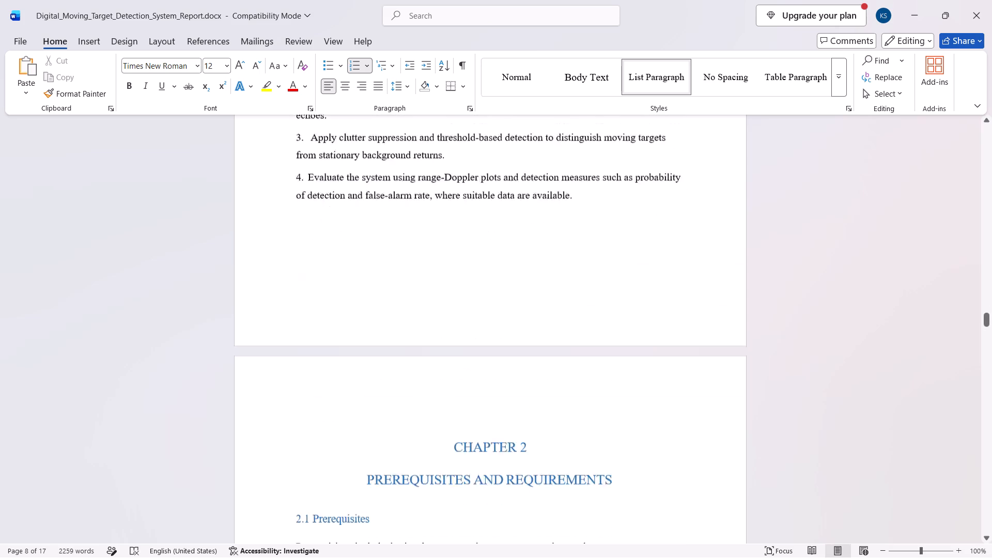
pyautogui.scroll(-2, 402, 425)
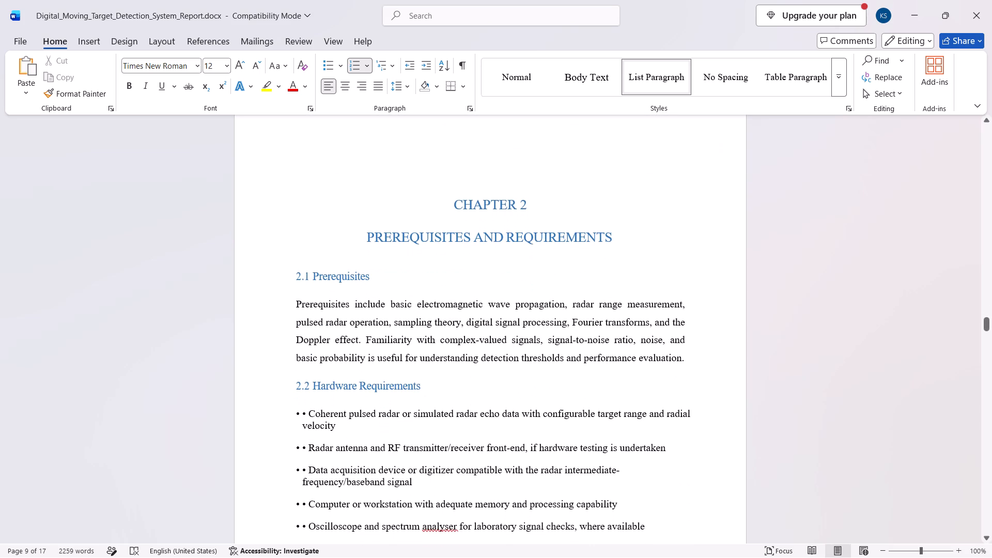
pyautogui.scroll(-1, 402, 425)
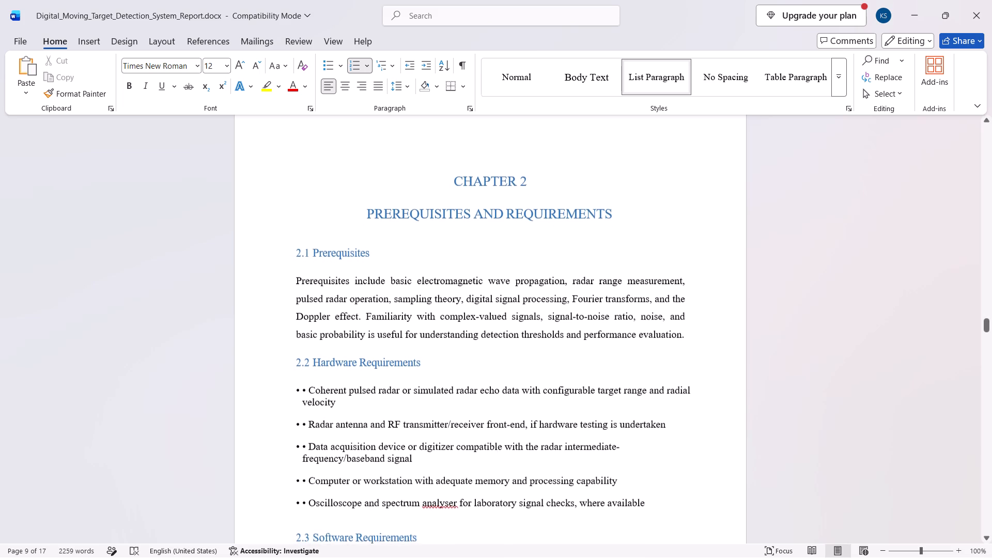
pyautogui.scroll(-2, 402, 425)
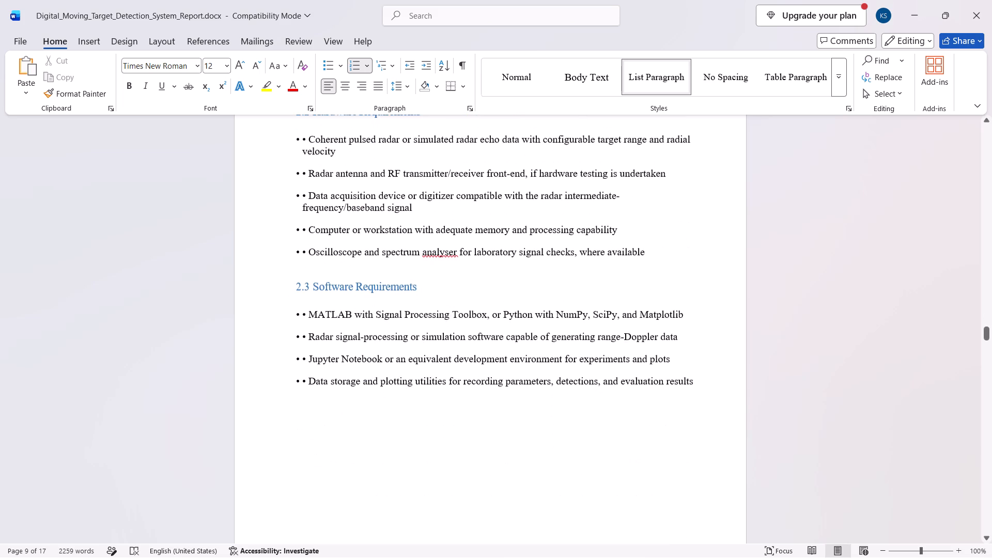
pyautogui.scroll(-2, 402, 425)
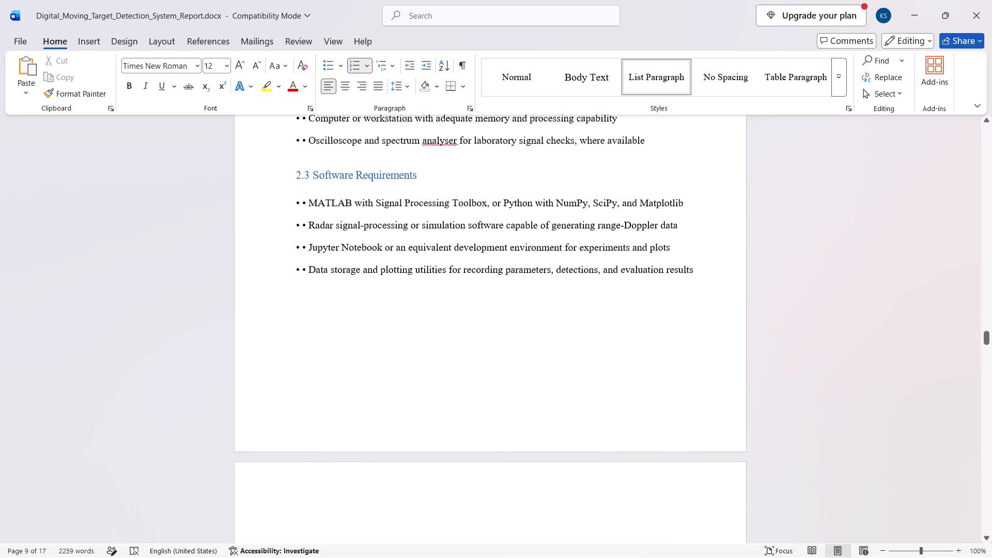
pyautogui.scroll(-2, 402, 425)
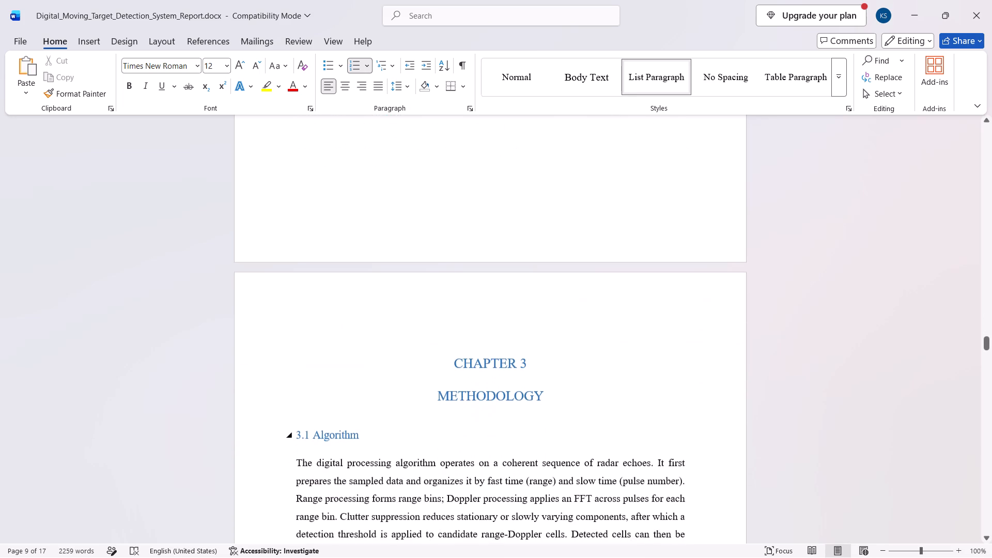
pyautogui.scroll(1, 402, 425)
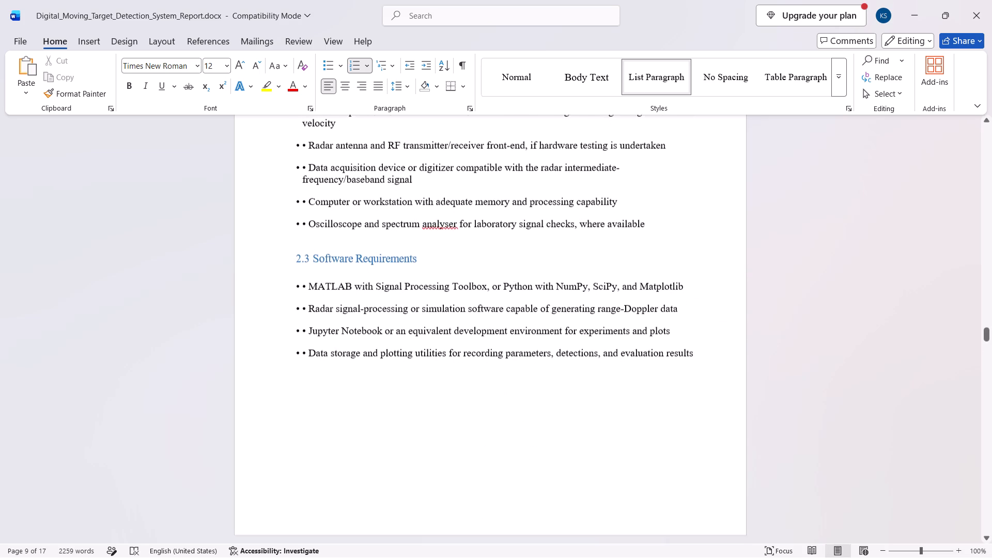
pyautogui.scroll(1, 402, 425)
pyautogui.moveTo(342, 286); pyautogui.dragTo(425, 324)
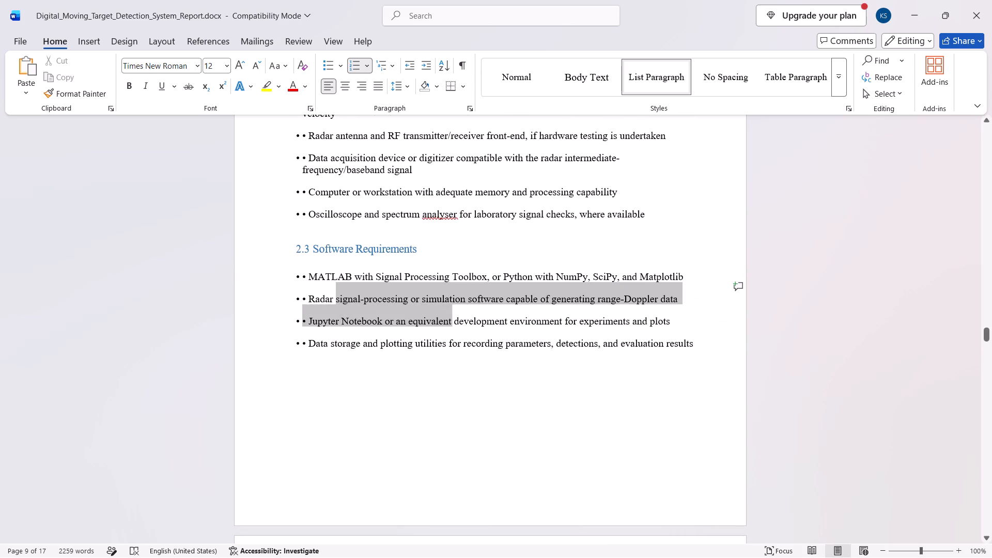
pyautogui.moveTo(425, 324); pyautogui.dragTo(429, 326)
pyautogui.click(429, 326)
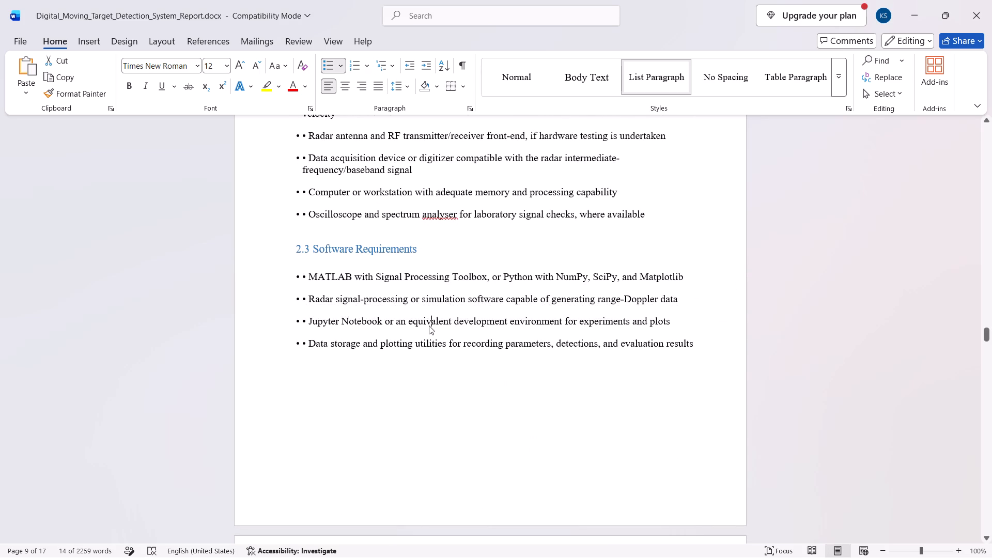
# Review Chapter 3 Methodology from the Algorithm section through Implementation, and check the page layout around Step 1: Prepare radar echo data.
pyautogui.scroll(-4, 429, 326)
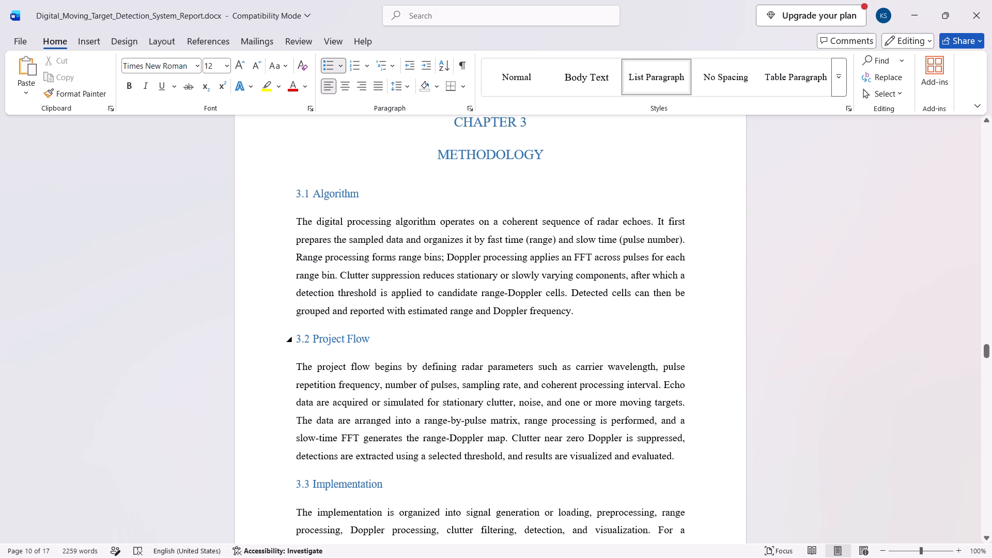
pyautogui.scroll(-1, 429, 326)
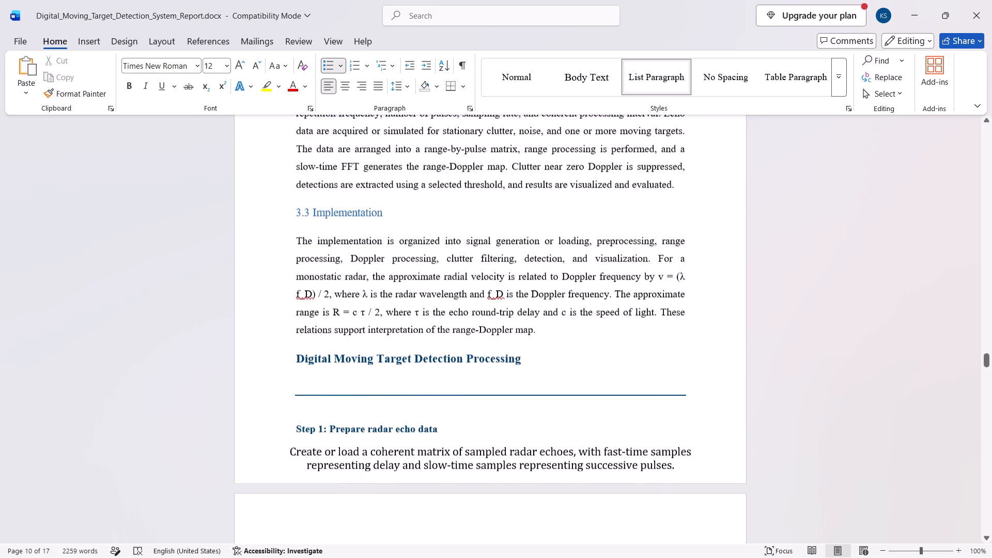
pyautogui.scroll(-1, 429, 326)
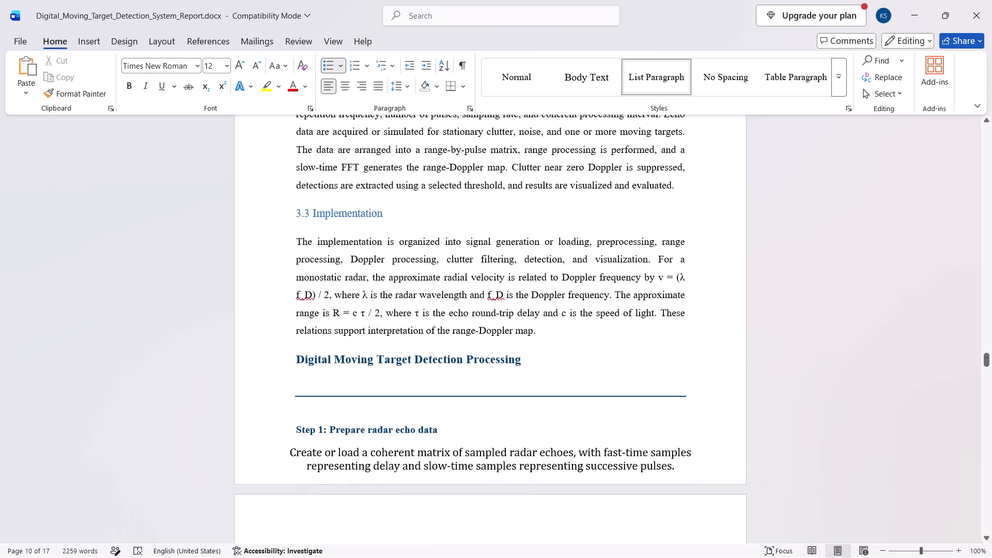
pyautogui.scroll(-1, 429, 326)
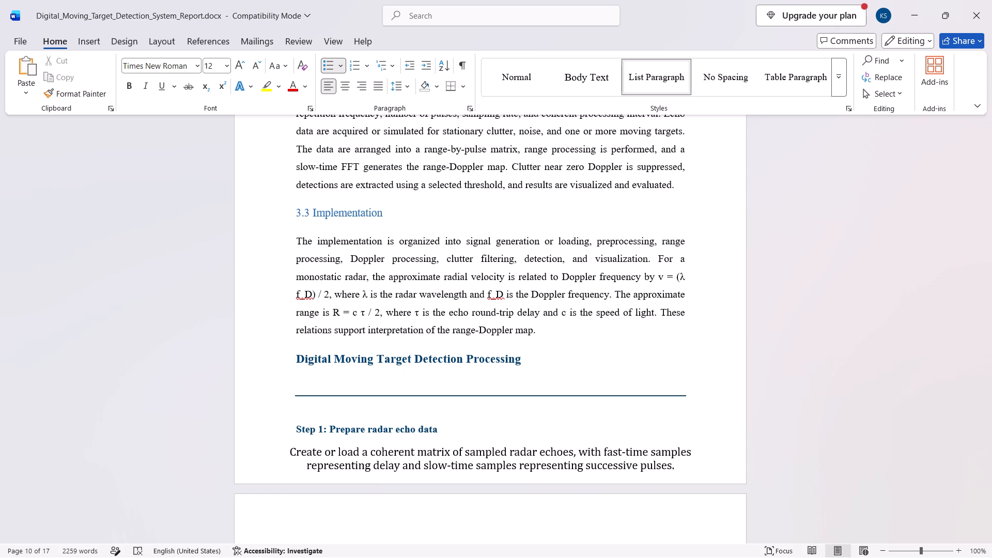
pyautogui.scroll(-1, 398, 398)
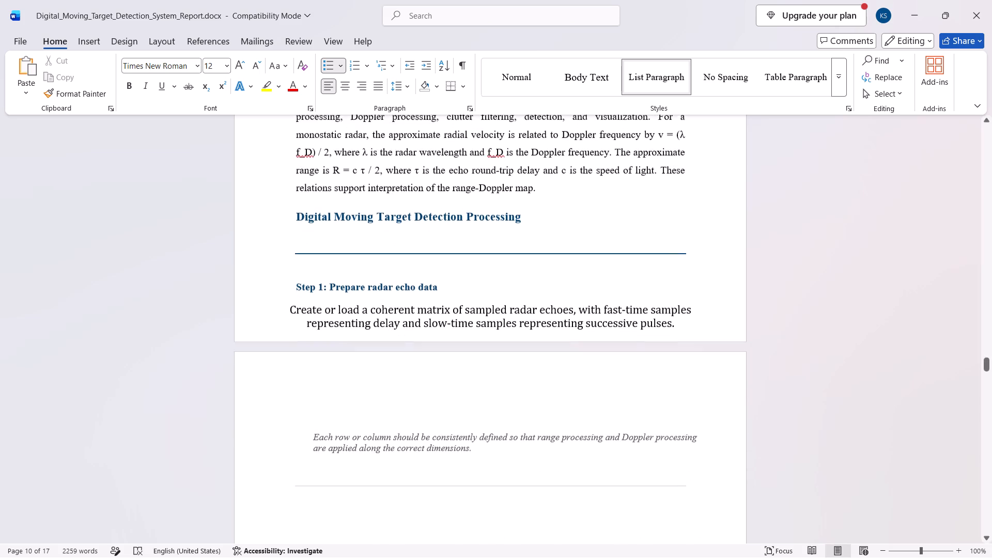
pyautogui.scroll(-3, 398, 398)
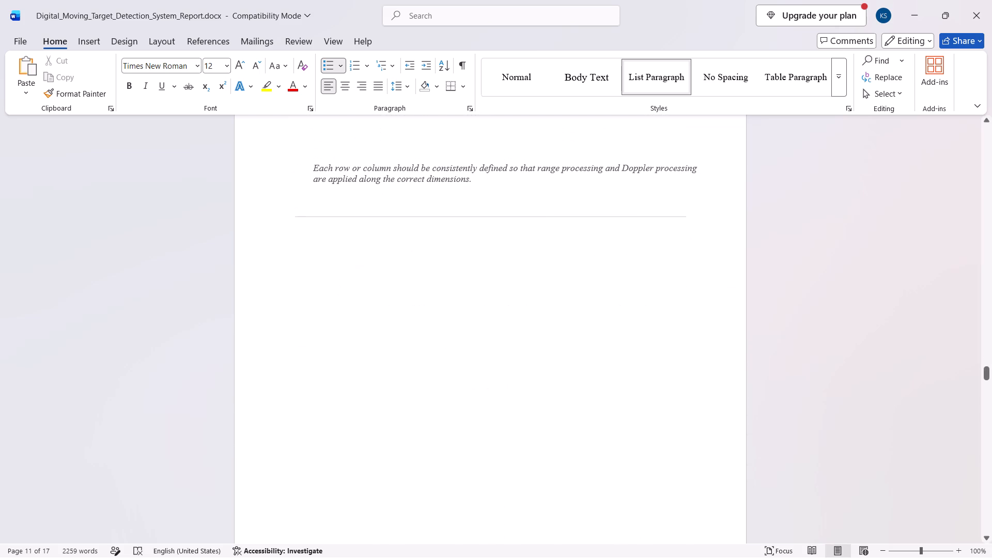
pyautogui.scroll(-2, 398, 398)
pyautogui.scroll(1, 398, 398)
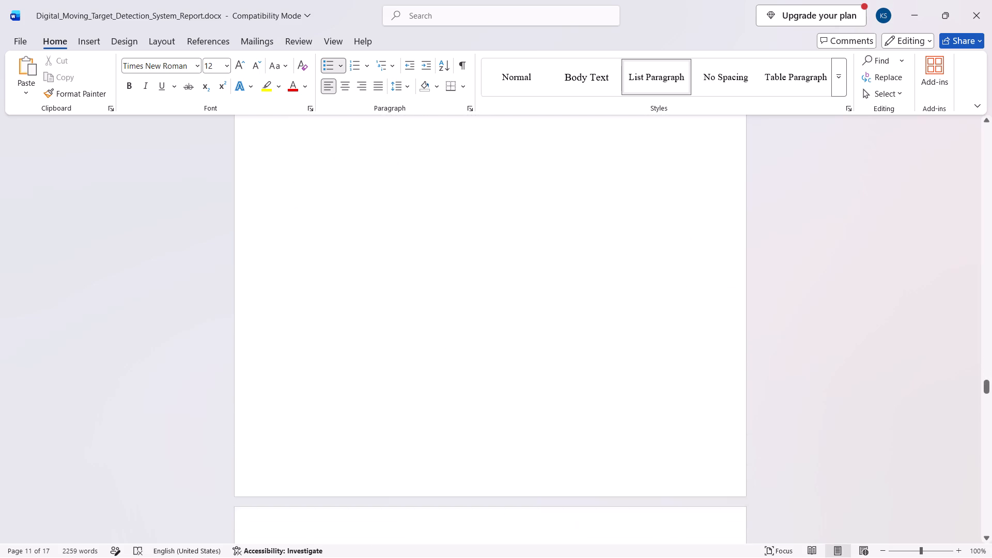
pyautogui.scroll(3, 398, 398)
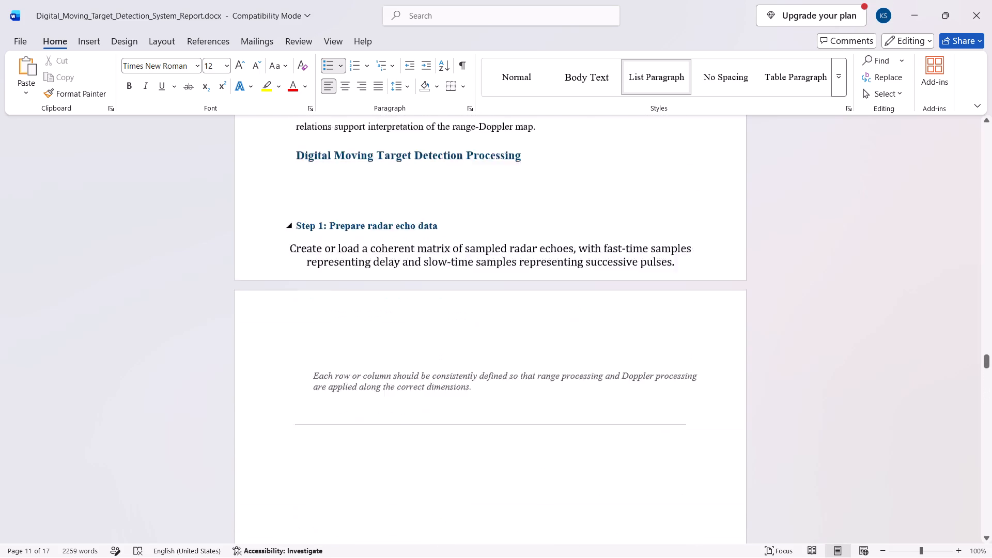
# Delete the horizontal line between the Digital Moving Target Detection Processing heading and Step 1: Prepare radar echo data.
pyautogui.scroll(2, 398, 398)
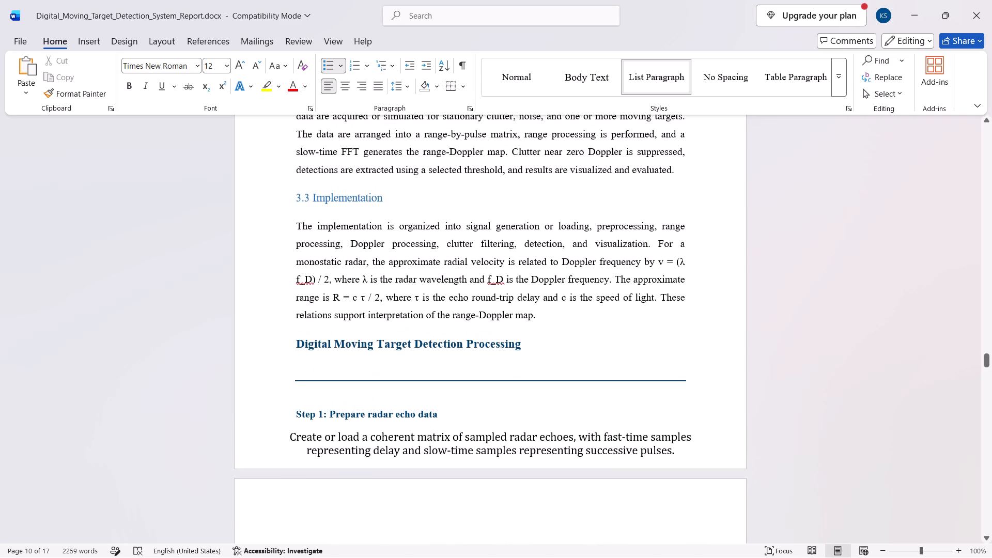
pyautogui.click(361, 378)
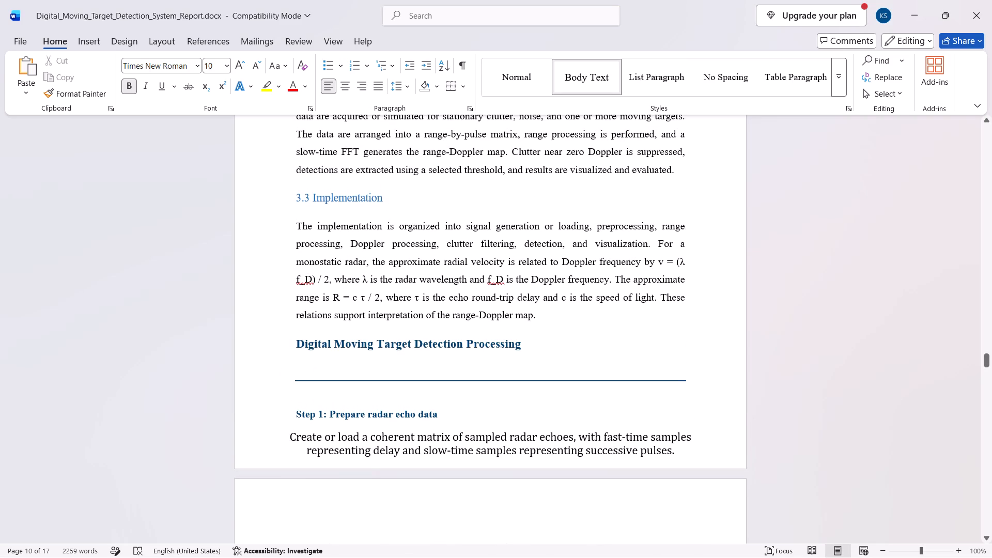
pyautogui.tripleClick(361, 378)
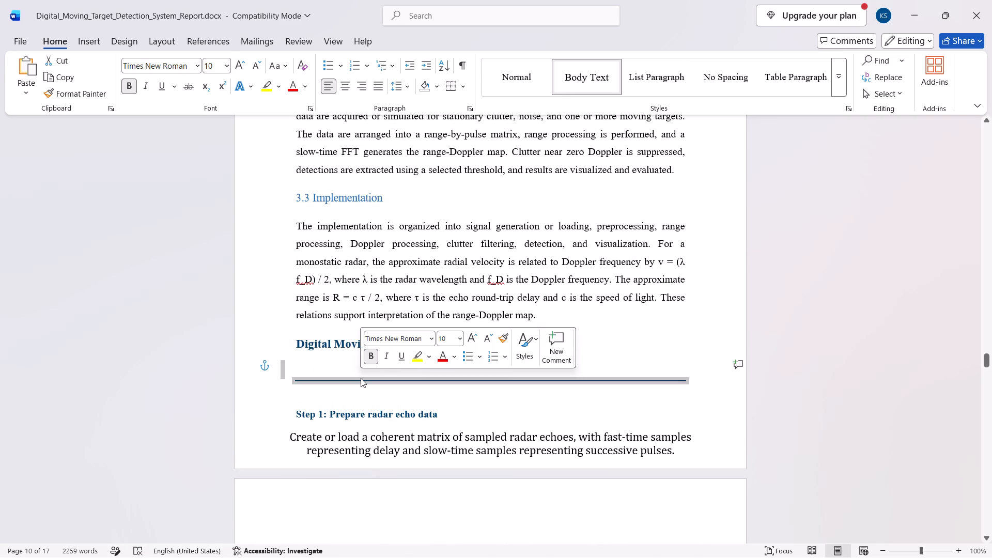
pyautogui.press('Delete')
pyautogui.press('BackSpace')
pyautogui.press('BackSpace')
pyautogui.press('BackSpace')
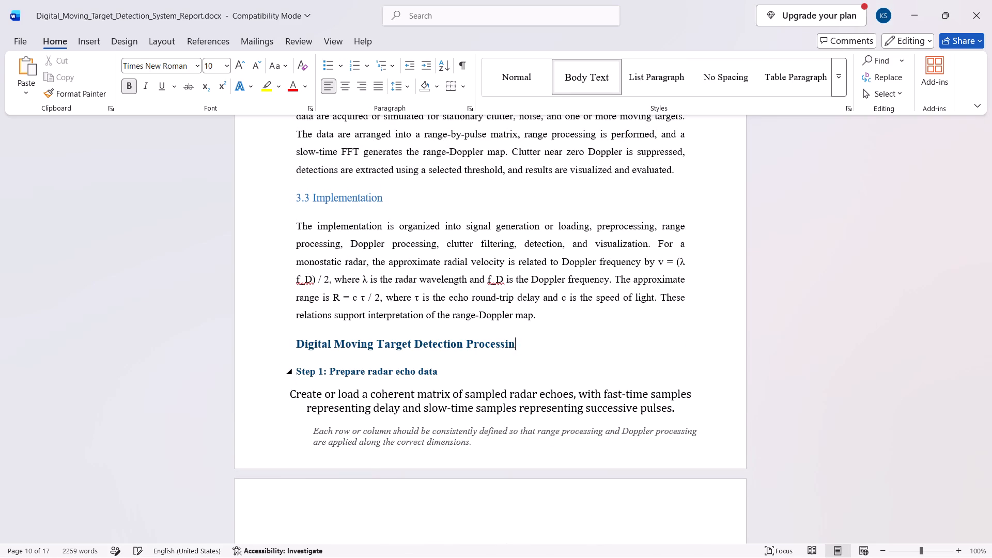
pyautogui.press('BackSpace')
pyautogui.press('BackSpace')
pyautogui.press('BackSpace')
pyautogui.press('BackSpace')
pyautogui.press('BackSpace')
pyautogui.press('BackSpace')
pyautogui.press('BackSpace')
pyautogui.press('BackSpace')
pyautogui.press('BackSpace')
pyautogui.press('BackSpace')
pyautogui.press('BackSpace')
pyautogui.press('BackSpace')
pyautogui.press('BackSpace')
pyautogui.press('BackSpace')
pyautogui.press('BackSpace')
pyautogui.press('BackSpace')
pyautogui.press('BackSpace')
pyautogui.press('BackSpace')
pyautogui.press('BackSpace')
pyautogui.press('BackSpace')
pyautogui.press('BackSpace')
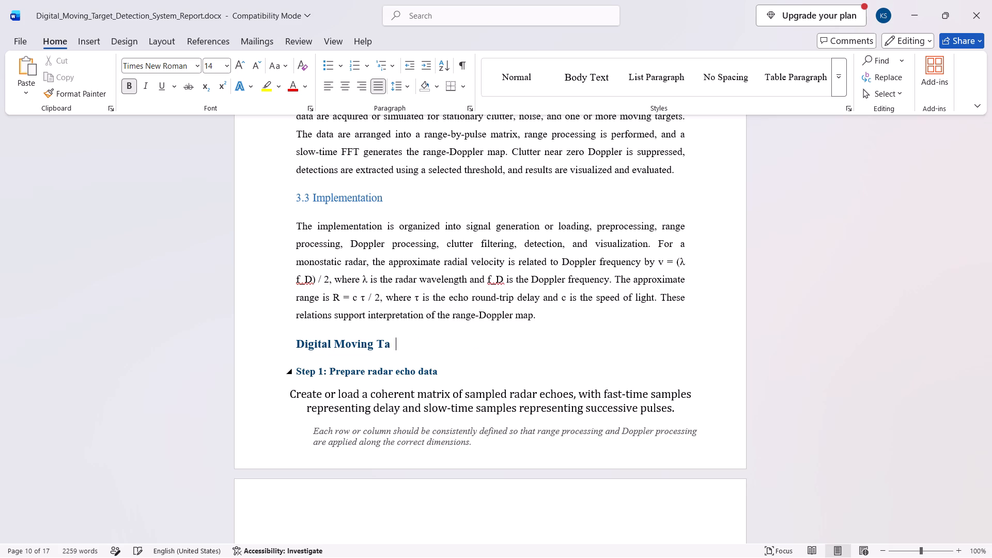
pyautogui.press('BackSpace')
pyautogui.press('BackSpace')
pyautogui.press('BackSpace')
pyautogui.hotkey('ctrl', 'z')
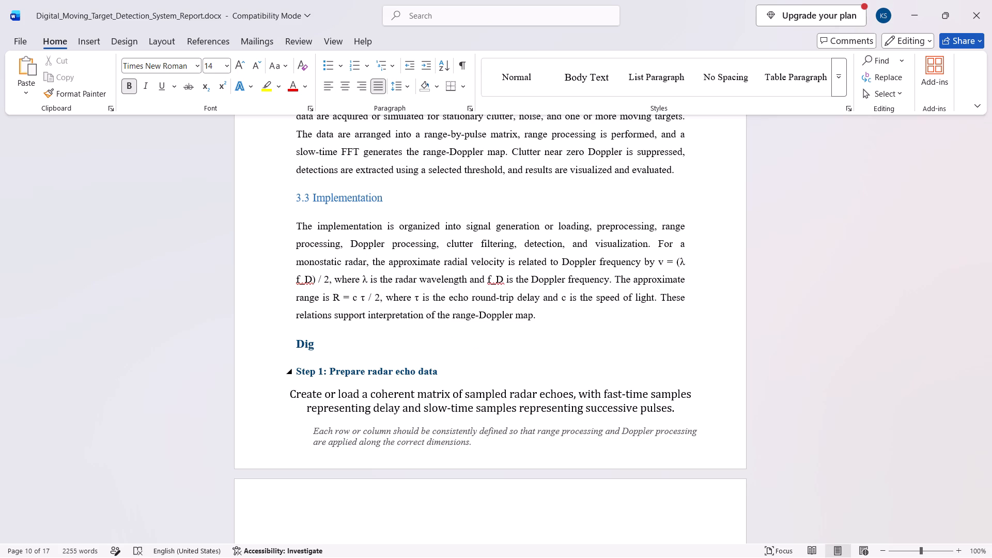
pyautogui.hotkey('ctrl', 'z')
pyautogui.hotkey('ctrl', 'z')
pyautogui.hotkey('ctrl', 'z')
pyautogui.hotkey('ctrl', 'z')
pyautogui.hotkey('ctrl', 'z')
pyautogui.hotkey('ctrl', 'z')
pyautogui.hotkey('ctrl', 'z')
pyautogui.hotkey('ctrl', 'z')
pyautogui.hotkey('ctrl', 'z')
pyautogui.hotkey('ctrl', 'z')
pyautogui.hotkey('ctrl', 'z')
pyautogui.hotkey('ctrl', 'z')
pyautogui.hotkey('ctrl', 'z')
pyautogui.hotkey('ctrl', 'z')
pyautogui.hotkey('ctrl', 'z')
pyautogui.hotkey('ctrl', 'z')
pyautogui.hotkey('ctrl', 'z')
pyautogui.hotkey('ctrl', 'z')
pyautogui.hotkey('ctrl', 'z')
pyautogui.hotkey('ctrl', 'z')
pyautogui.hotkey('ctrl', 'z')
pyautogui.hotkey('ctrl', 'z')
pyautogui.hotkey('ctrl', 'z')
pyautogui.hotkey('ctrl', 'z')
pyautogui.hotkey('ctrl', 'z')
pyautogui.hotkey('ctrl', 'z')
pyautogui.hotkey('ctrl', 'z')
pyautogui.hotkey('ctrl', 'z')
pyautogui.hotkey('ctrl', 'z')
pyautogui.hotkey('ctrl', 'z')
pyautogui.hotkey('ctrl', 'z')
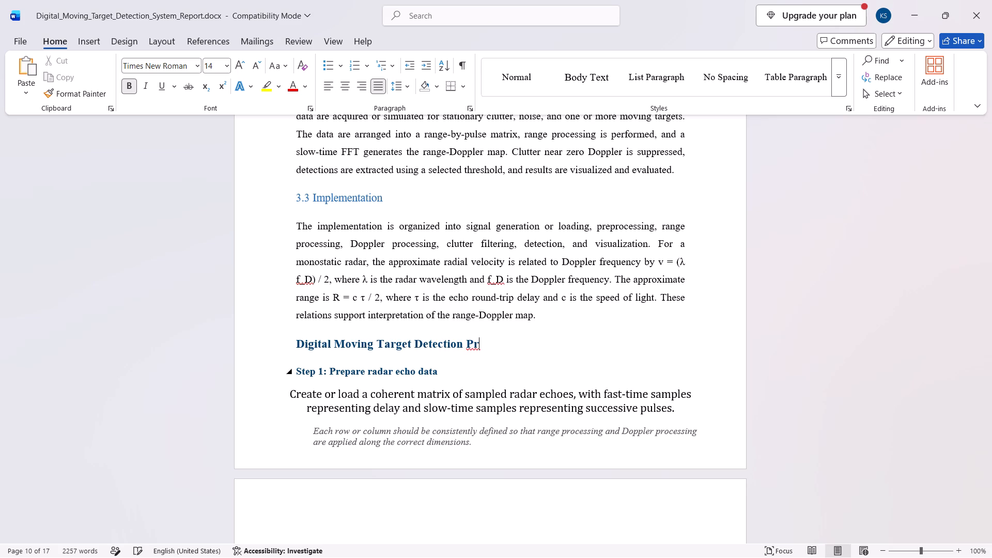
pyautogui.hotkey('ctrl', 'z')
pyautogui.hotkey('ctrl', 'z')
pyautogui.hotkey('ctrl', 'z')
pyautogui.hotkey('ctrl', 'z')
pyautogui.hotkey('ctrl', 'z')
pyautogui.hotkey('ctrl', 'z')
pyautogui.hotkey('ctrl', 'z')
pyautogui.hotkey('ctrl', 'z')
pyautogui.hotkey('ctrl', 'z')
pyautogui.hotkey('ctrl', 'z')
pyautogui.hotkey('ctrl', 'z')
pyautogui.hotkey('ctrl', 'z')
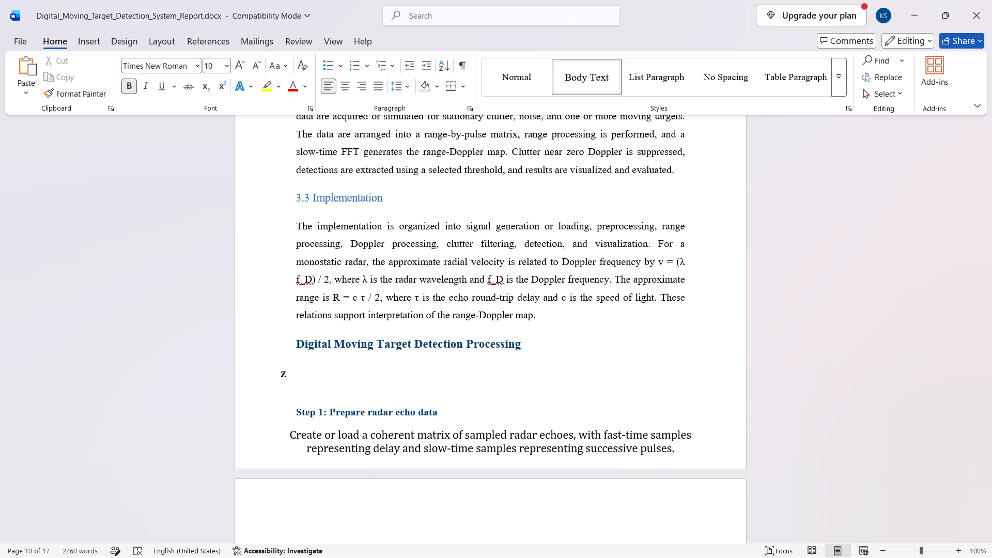
# Remove the stray z and the blank space between the Digital Moving Target Detection Processing heading and Step 1, keeping the heading text intact.
pyautogui.press('BackSpace')
pyautogui.press('BackSpace')
pyautogui.press('BackSpace')
pyautogui.press('BackSpace')
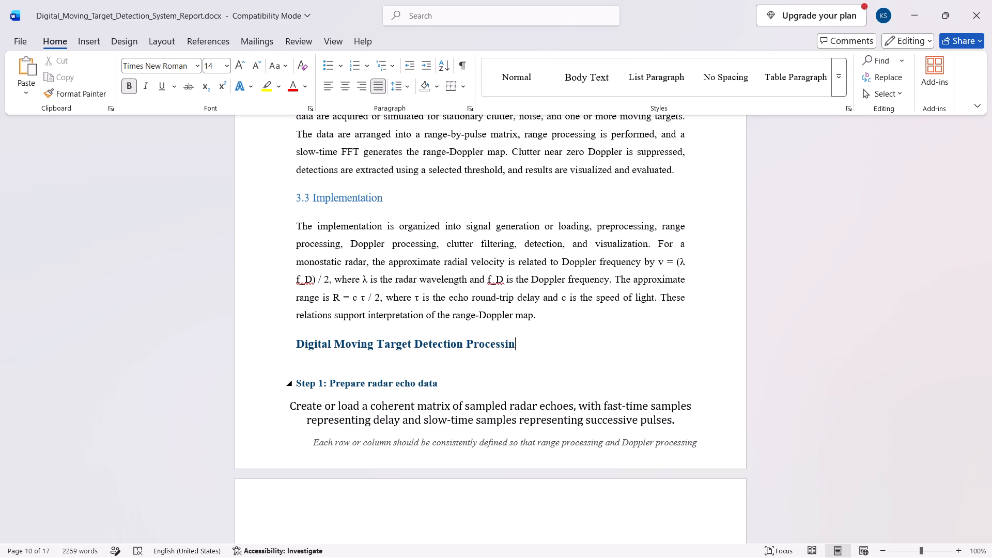
pyautogui.hotkey('ctrl', 'z')
pyautogui.click(316, 366)
pyautogui.press('BackSpace')
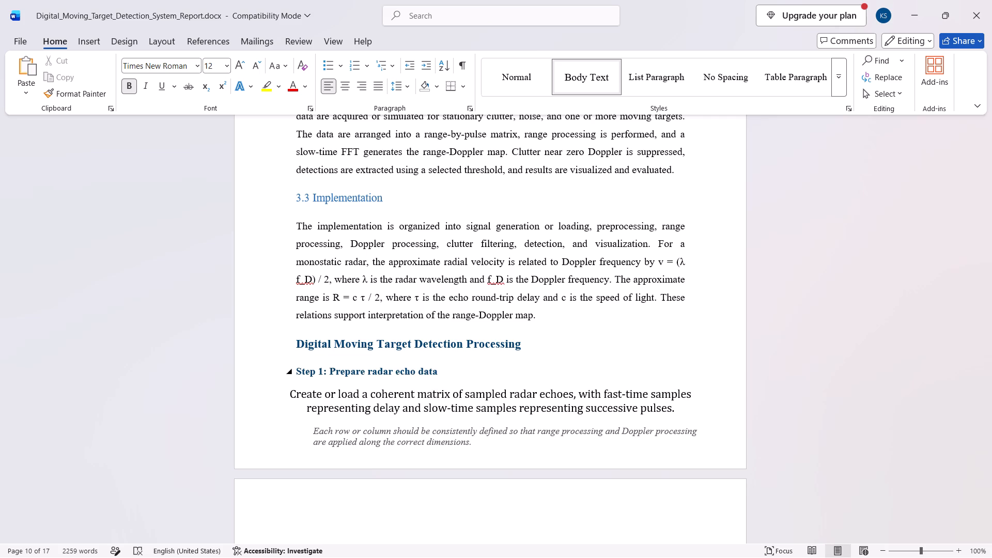
# Set the italic note under Step 1, beginning "Each row or column", to font size 12.
pyautogui.scroll(-1, 316, 366)
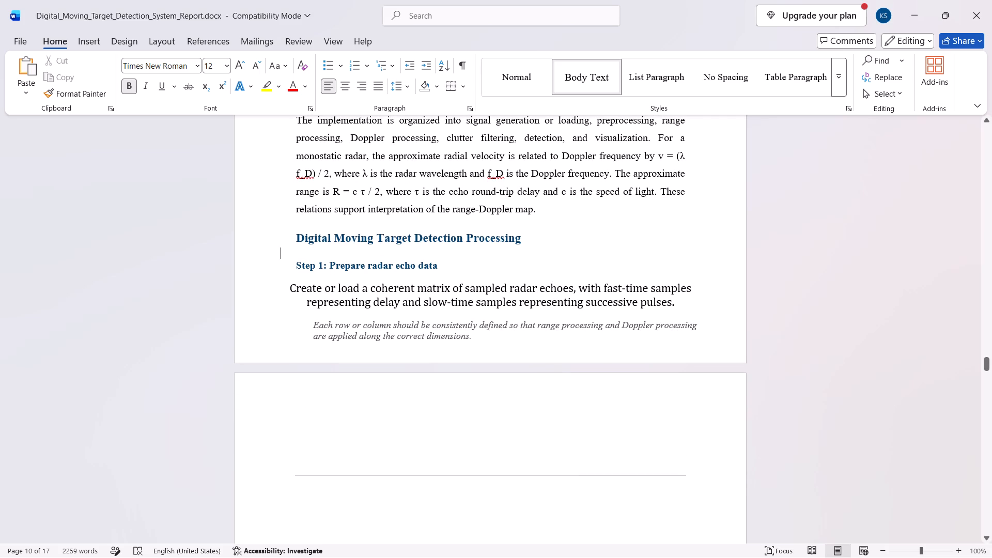
pyautogui.moveTo(317, 323); pyautogui.dragTo(471, 344)
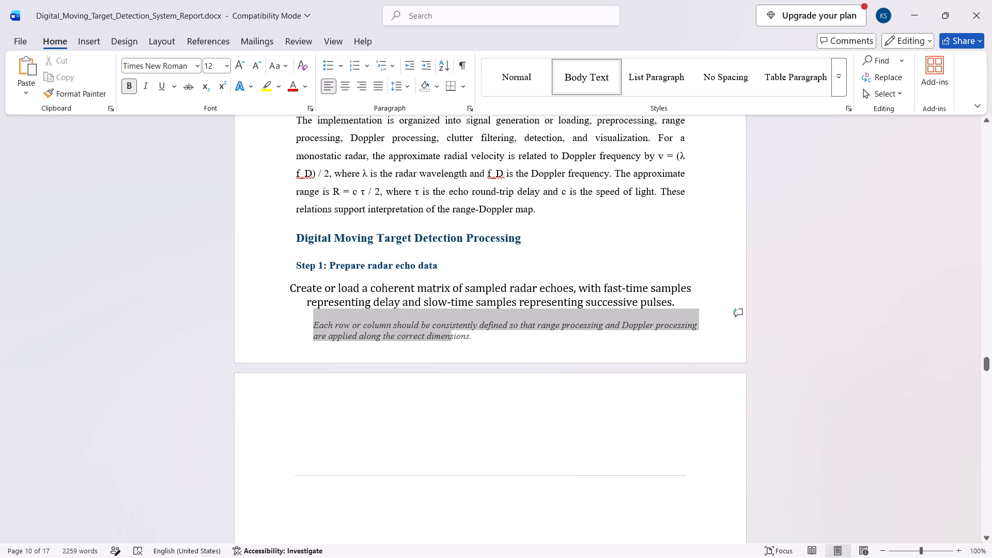
pyautogui.moveTo(471, 344); pyautogui.dragTo(487, 345)
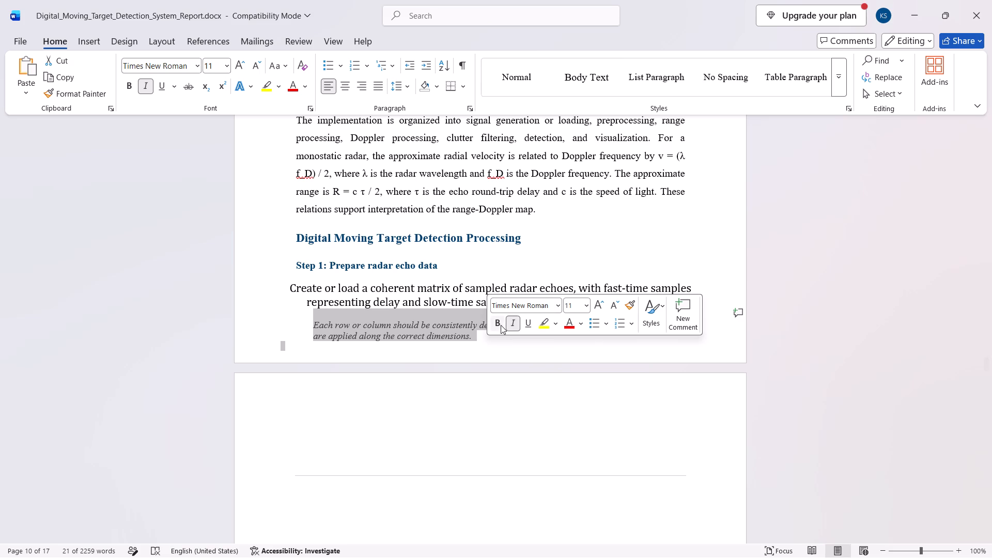
pyautogui.click(500, 325)
pyautogui.click(500, 325)
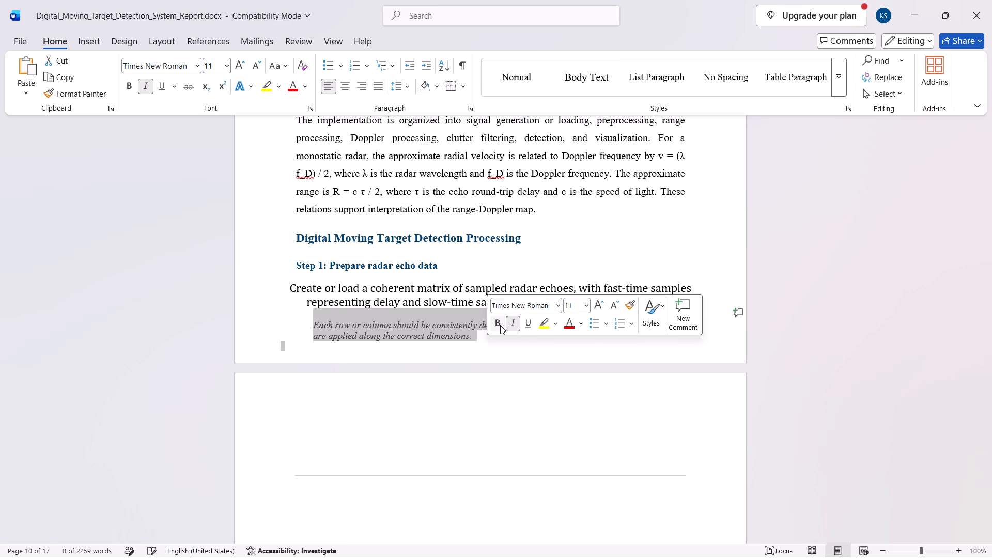
pyautogui.click(586, 306)
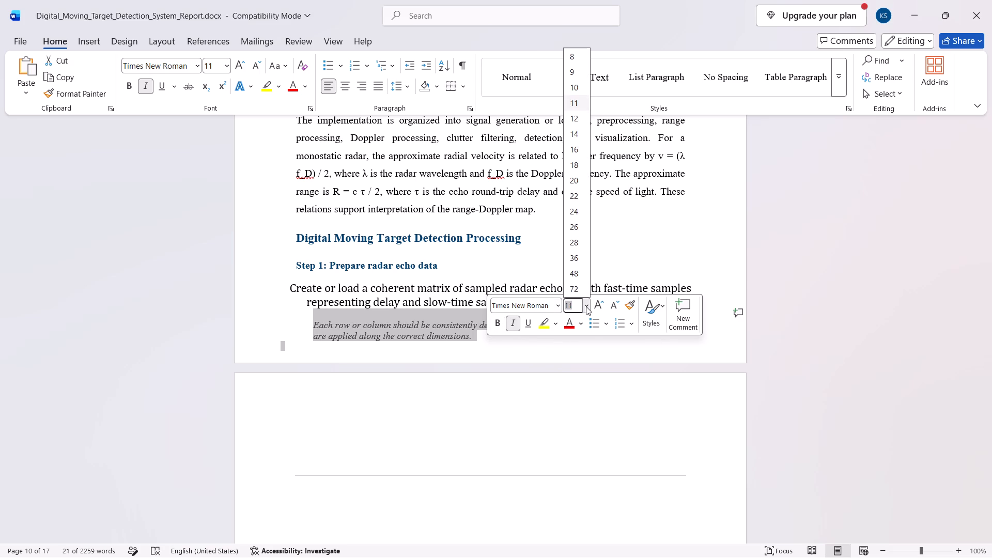
pyautogui.click(575, 117)
pyautogui.click(487, 400)
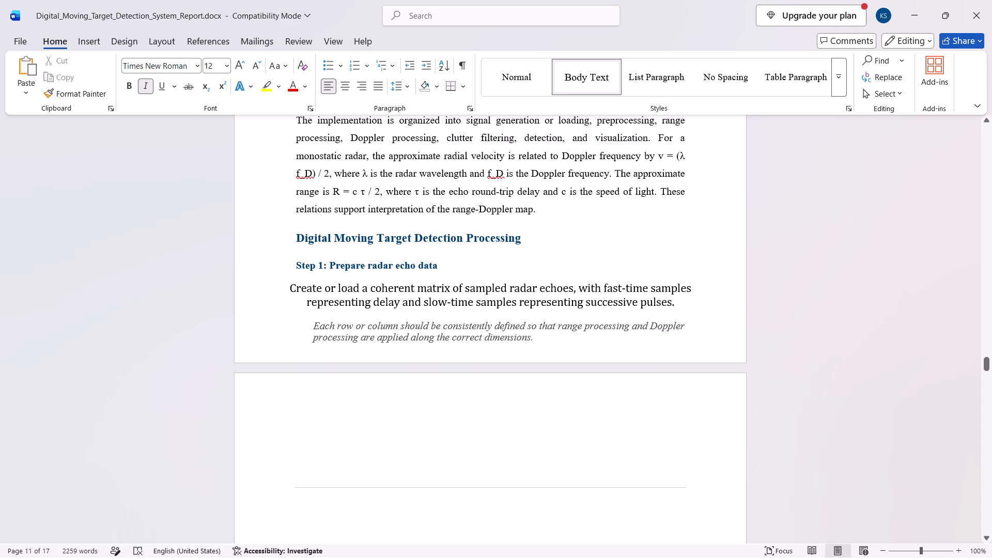
# Insert leading spaces before "Create or load a coherent matrix" to line its first line up with the Step 1 heading.
pyautogui.click(289, 286)
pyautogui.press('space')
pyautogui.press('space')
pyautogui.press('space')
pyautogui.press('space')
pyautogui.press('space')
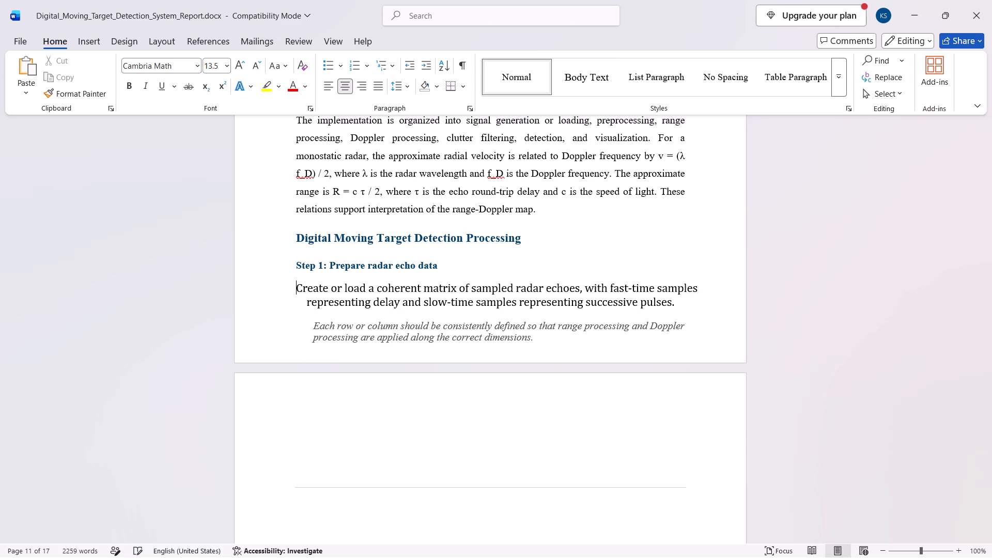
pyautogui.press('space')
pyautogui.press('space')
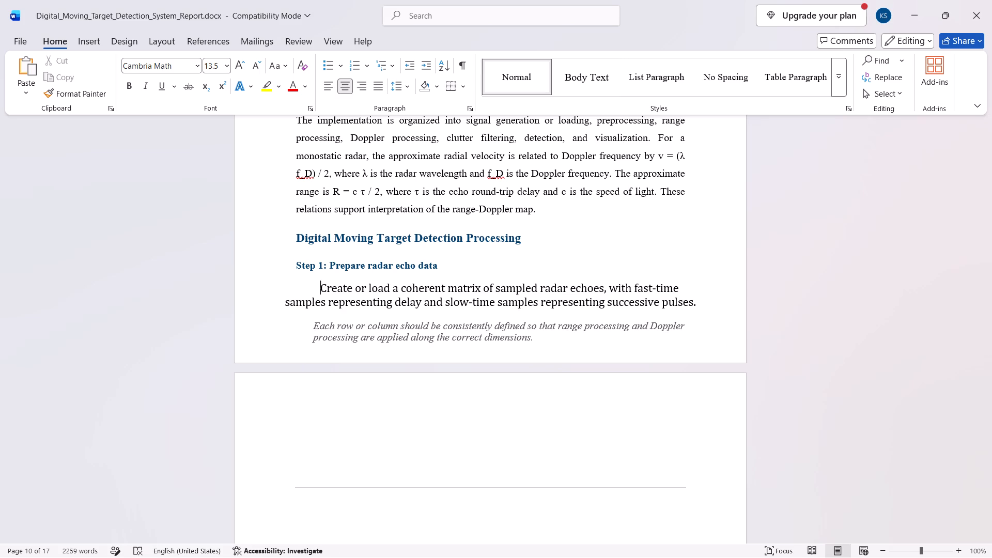
pyautogui.hotkey('ctrl', 'z')
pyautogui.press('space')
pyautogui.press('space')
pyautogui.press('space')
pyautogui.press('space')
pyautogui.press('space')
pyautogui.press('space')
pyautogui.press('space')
pyautogui.press('BackSpace')
pyautogui.press('BackSpace')
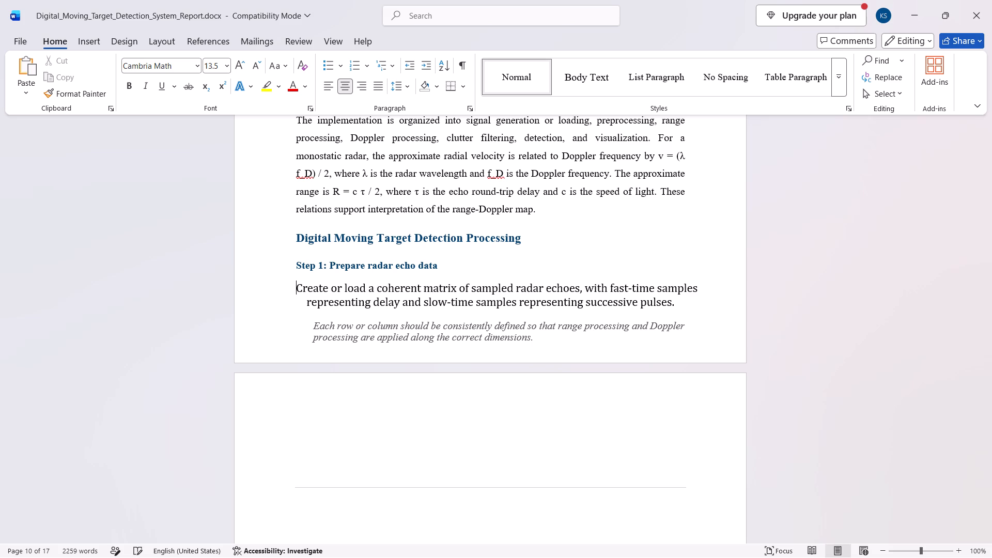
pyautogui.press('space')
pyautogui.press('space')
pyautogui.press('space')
pyautogui.press('BackSpace')
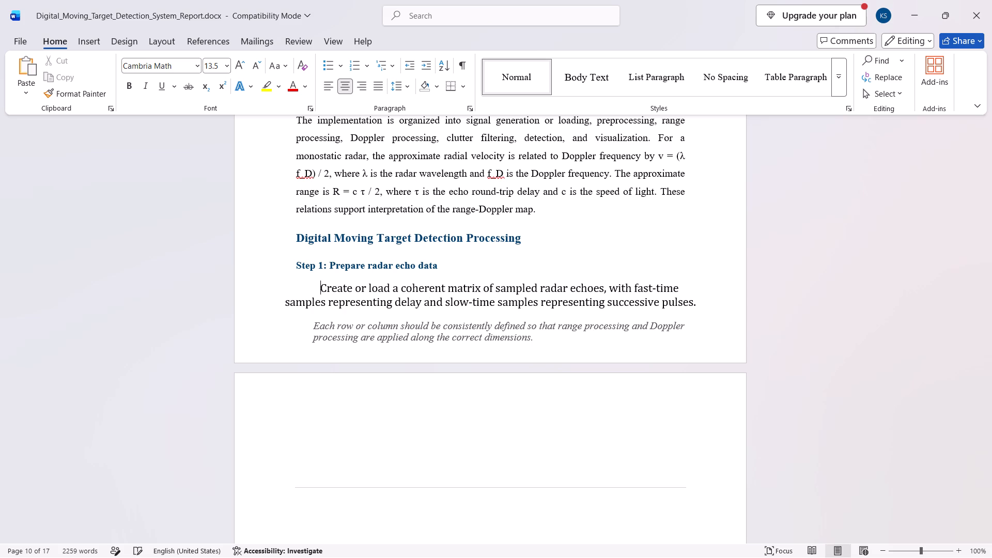
pyautogui.press('BackSpace')
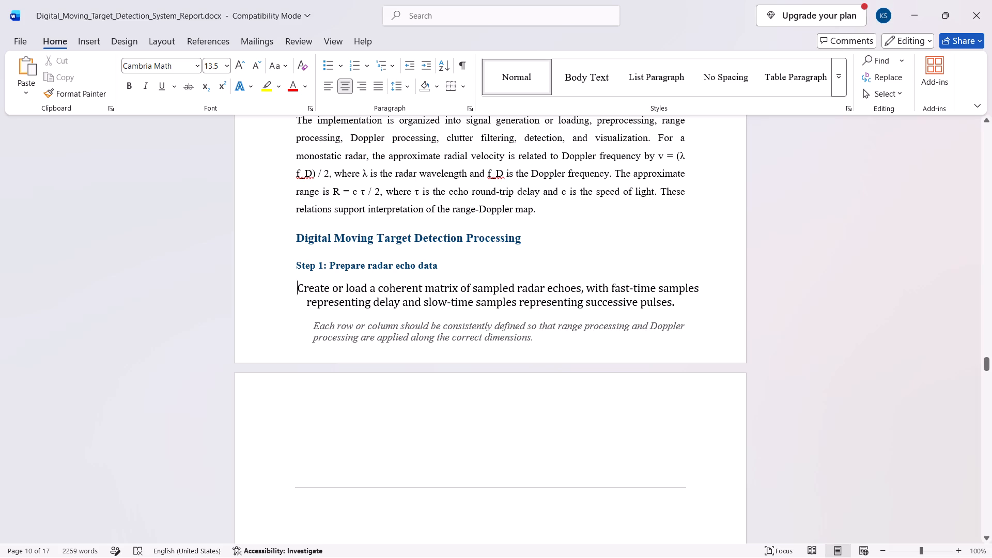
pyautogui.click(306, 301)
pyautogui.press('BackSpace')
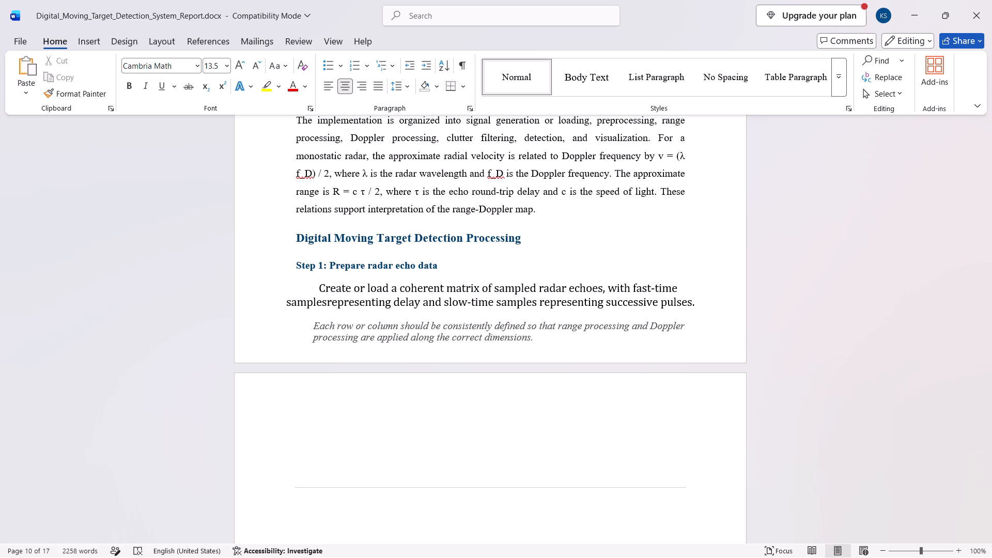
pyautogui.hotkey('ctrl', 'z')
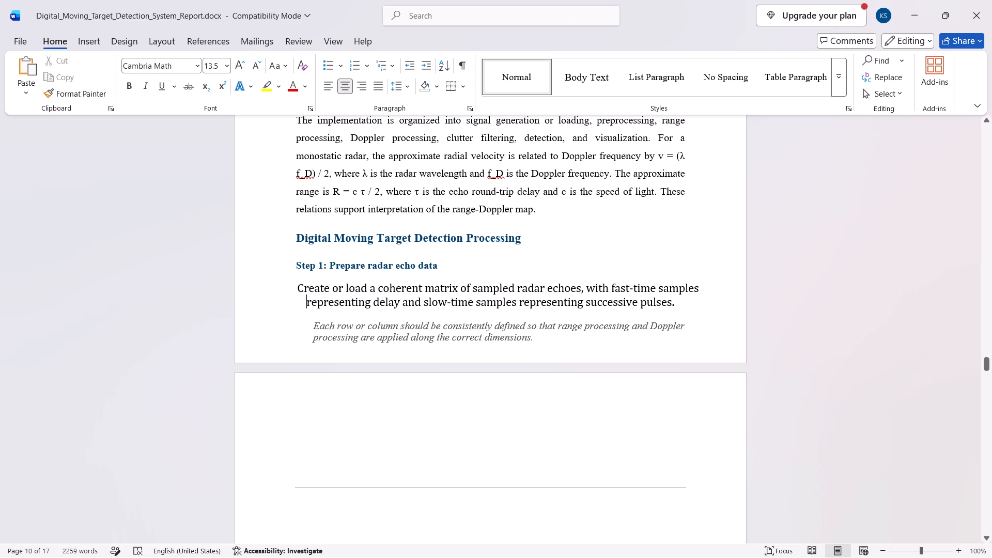
# Format the Step 1 description beginning "Create or load a coherent matrix" as Times New Roman, size 12, with justified alignment.
pyautogui.moveTo(298, 285); pyautogui.dragTo(662, 291)
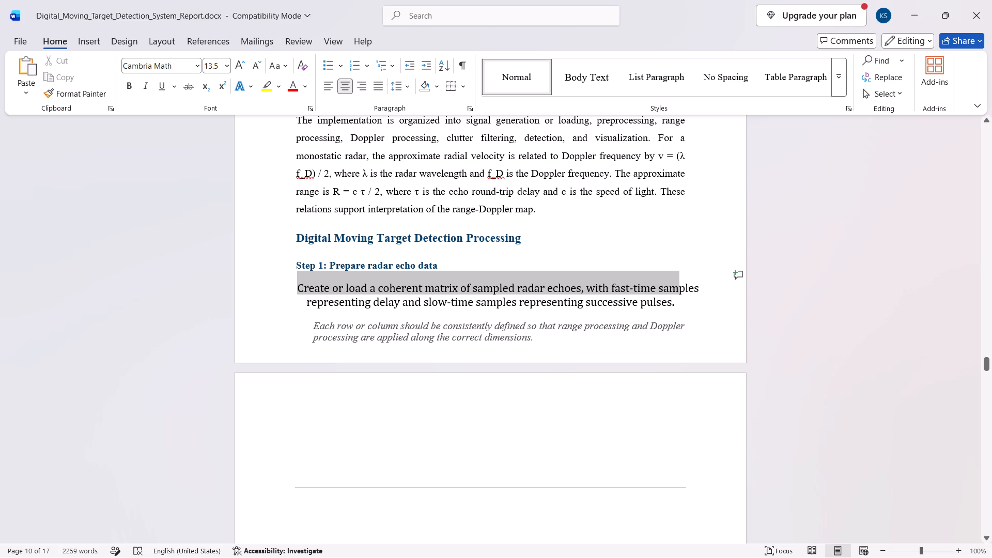
pyautogui.moveTo(662, 291); pyautogui.dragTo(673, 300)
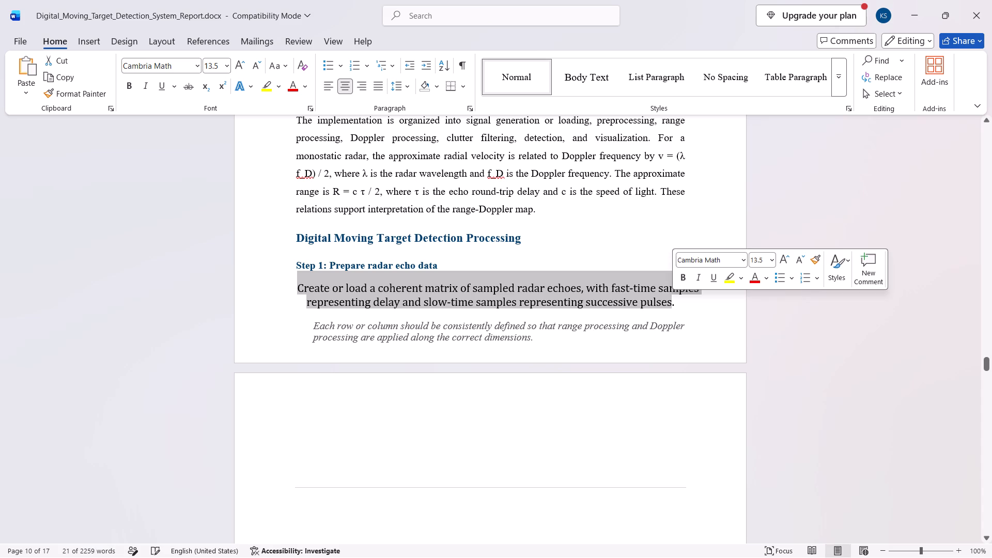
pyautogui.click(742, 259)
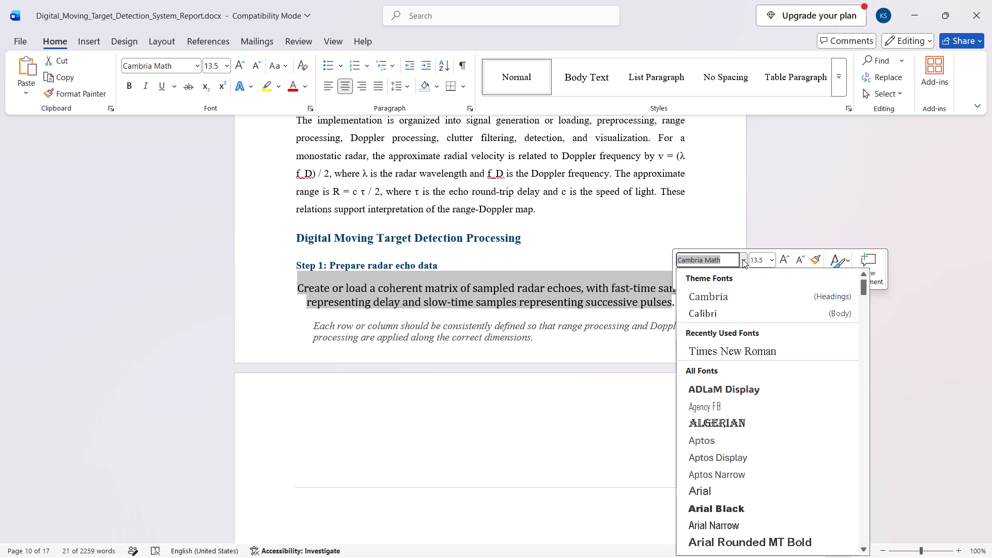
pyautogui.click(713, 351)
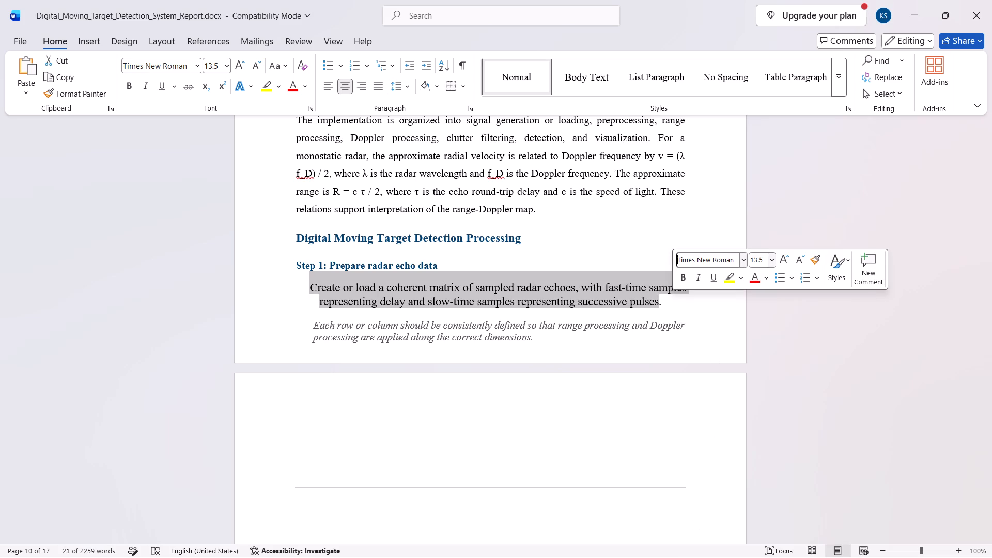
pyautogui.click(762, 259)
pyautogui.press('BackSpace')
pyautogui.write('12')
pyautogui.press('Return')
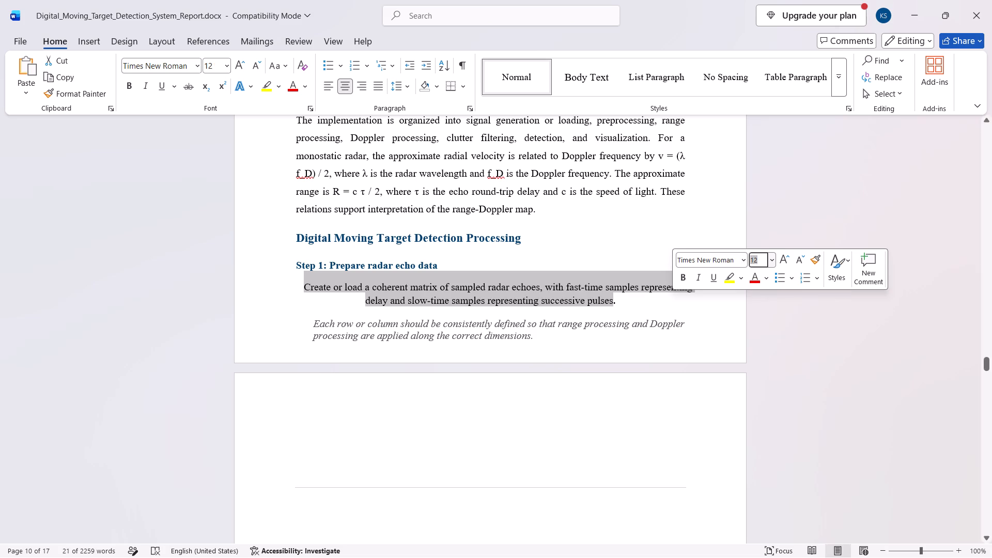
pyautogui.click(379, 88)
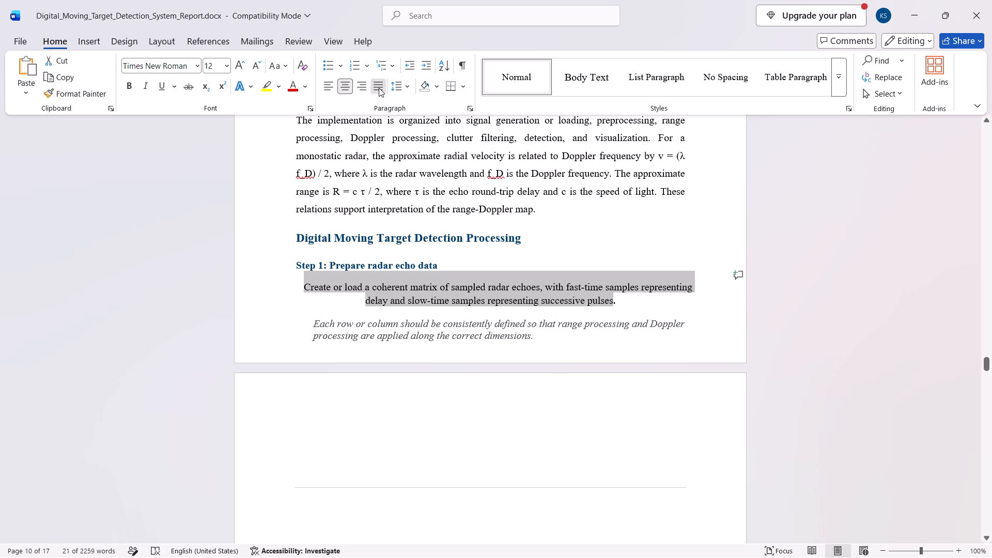
# Break the Step 1 description after "fast-time samples representing" so that "delay and slow-time samples" starts a separate line.
pyautogui.click(454, 271)
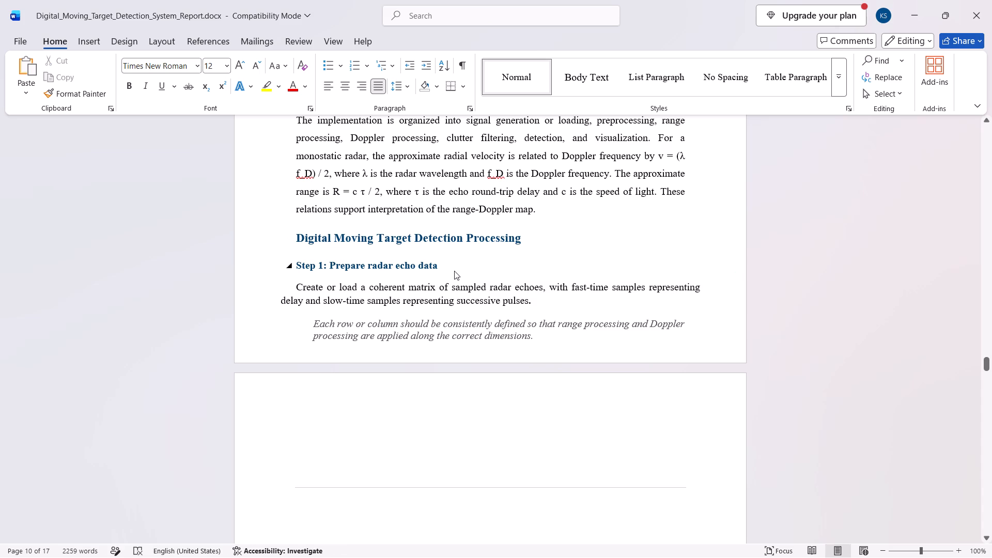
pyautogui.click(280, 300)
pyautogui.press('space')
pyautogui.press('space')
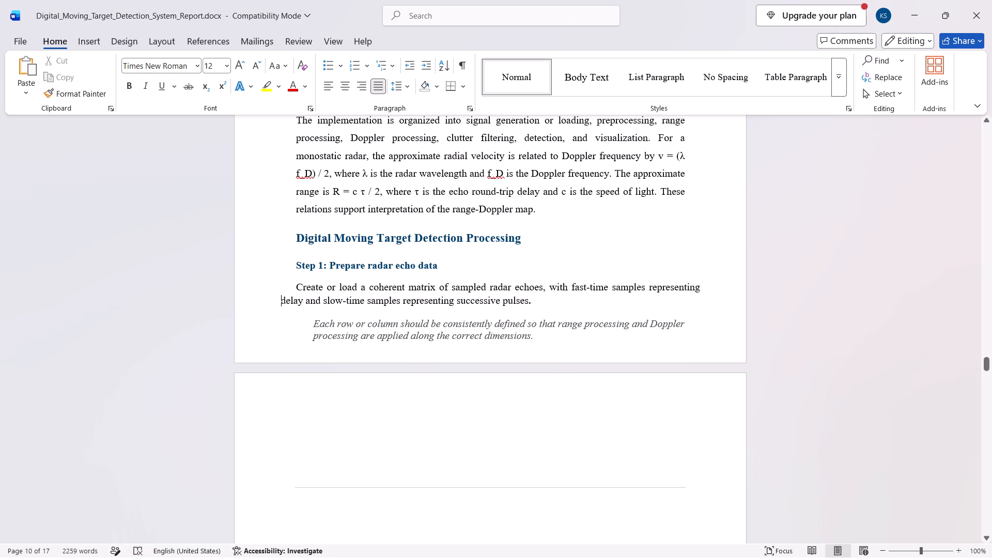
pyautogui.click(707, 291)
pyautogui.press('Return')
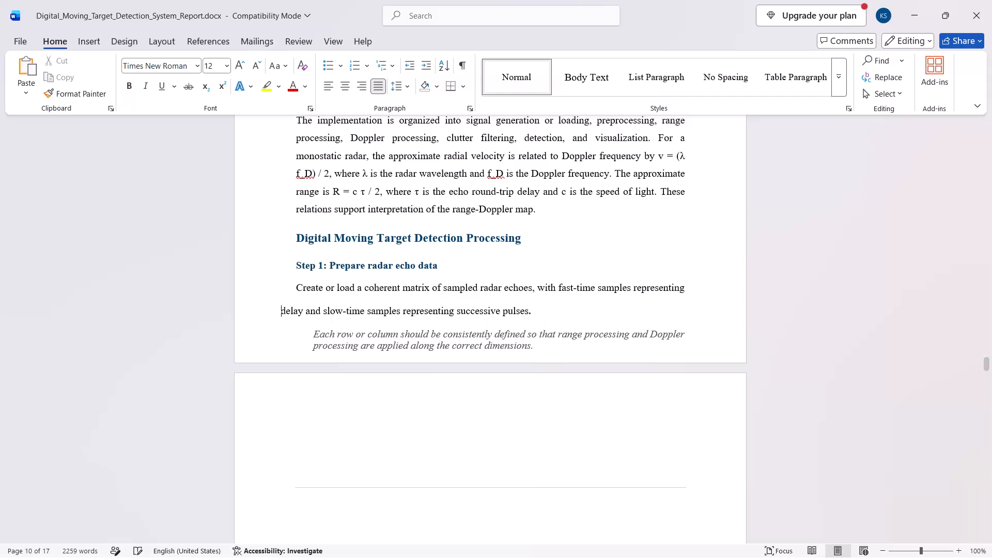
# Insert leading spaces before "delay and slow-time samples" to line it up with the first line of the Step 1 description.
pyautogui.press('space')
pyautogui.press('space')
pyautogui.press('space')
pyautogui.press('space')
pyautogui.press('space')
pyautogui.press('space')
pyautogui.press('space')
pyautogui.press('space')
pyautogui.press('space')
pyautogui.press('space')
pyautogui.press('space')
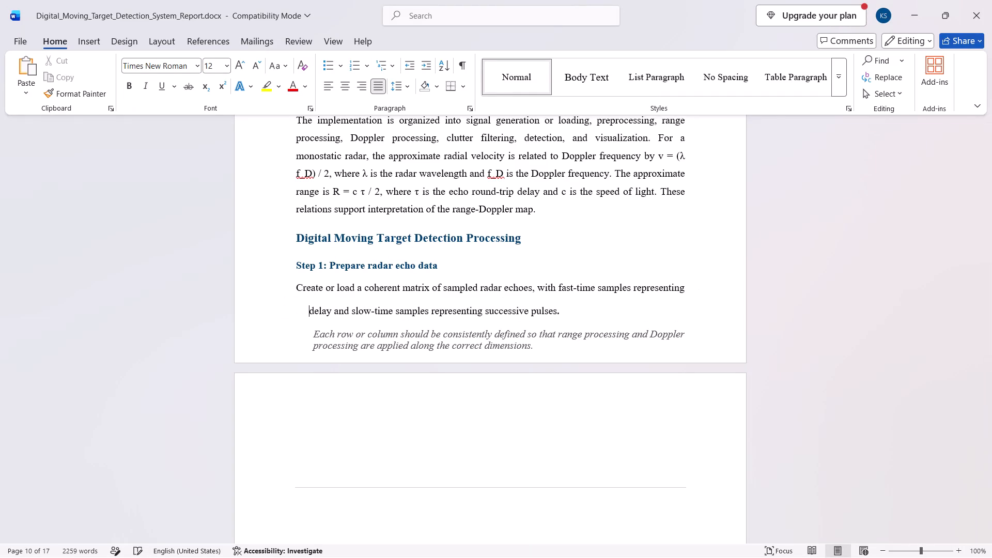
pyautogui.press('BackSpace')
pyautogui.press('BackSpace')
pyautogui.press('BackSpace')
pyautogui.press('BackSpace')
pyautogui.press('BackSpace')
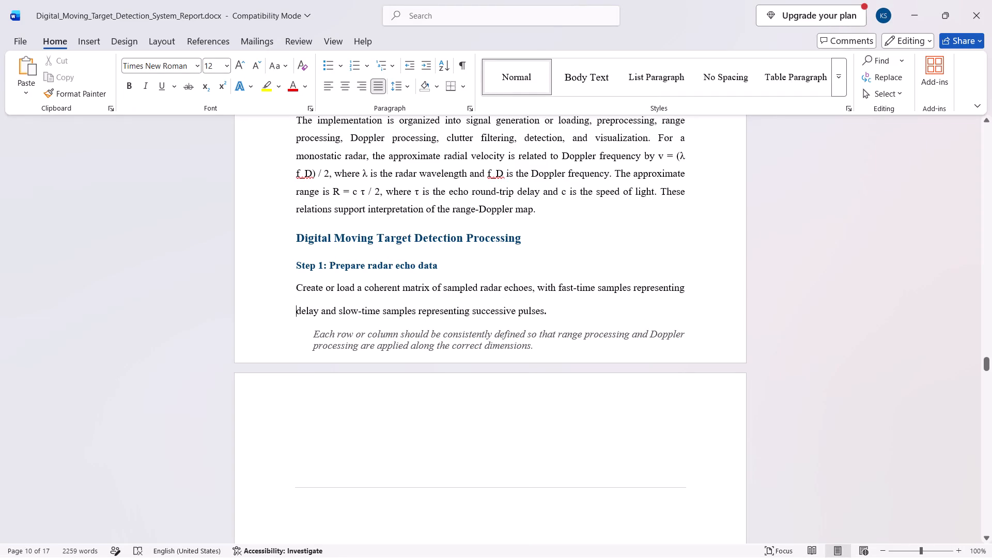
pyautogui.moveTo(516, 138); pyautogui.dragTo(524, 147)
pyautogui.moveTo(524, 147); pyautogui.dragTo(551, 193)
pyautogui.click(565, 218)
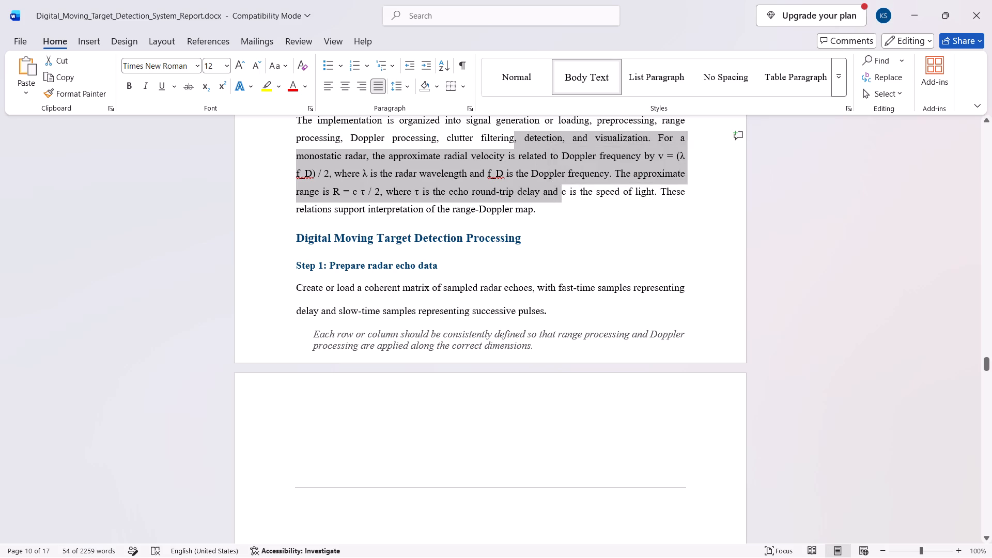
# Delete the horizontal divider line on the otherwise blank page after the Step 1 note.
pyautogui.scroll(-1, 565, 218)
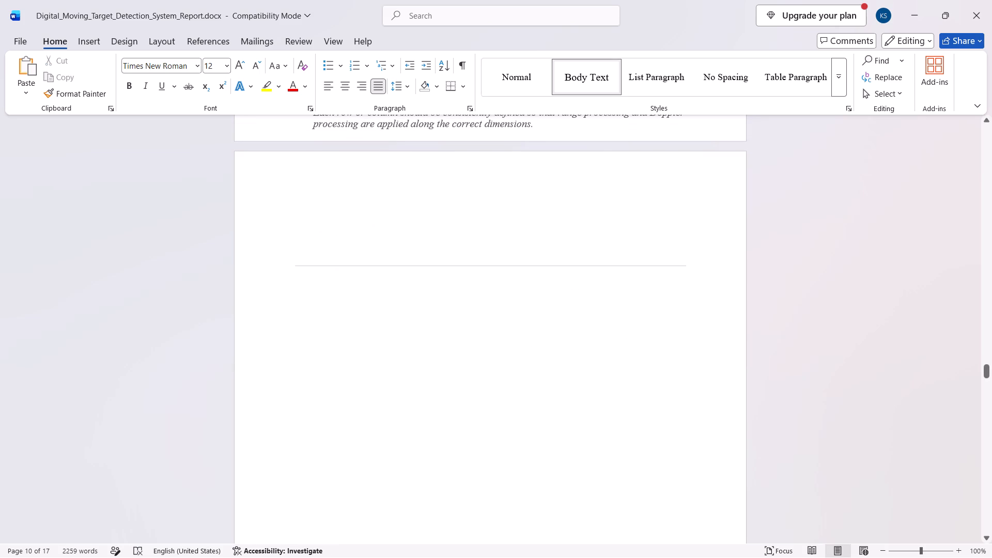
pyautogui.click(538, 265)
pyautogui.click(538, 265)
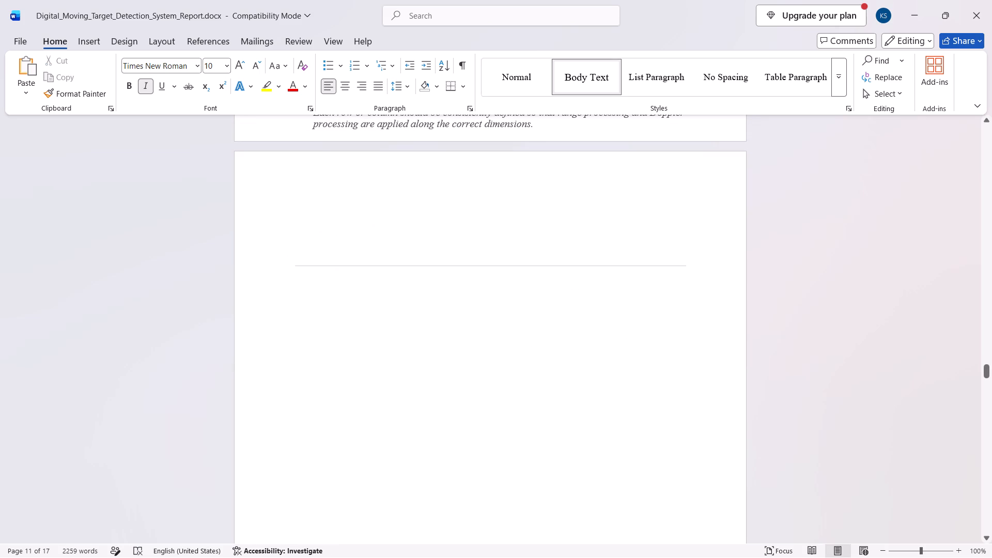
pyautogui.tripleClick(538, 265)
pyautogui.doubleClick(538, 265)
pyautogui.doubleClick(538, 265)
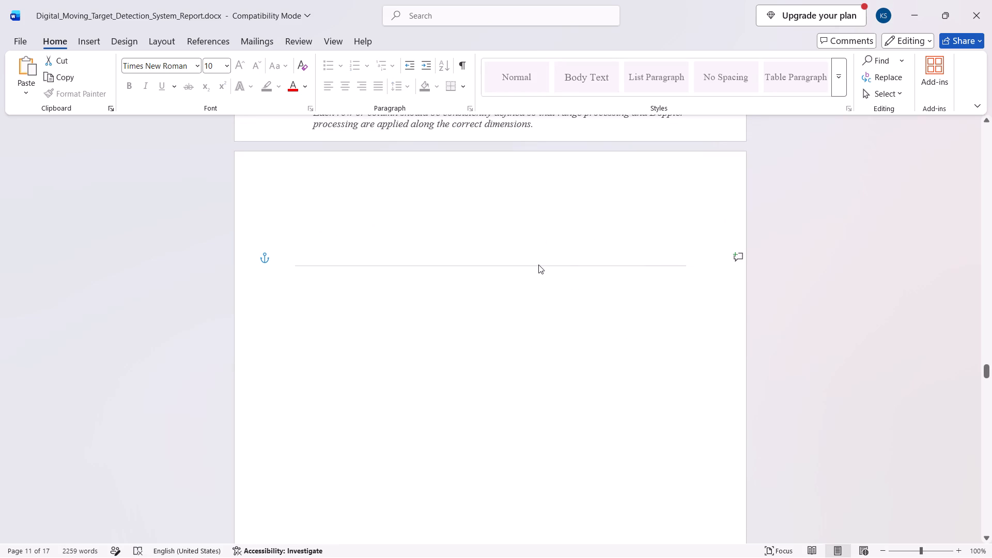
pyautogui.doubleClick(538, 265)
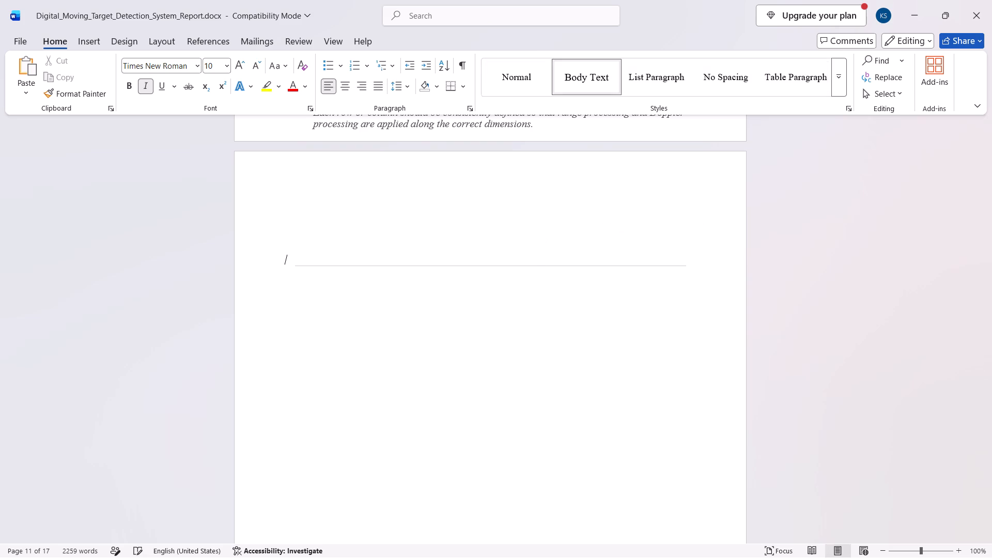
pyautogui.tripleClick(538, 265)
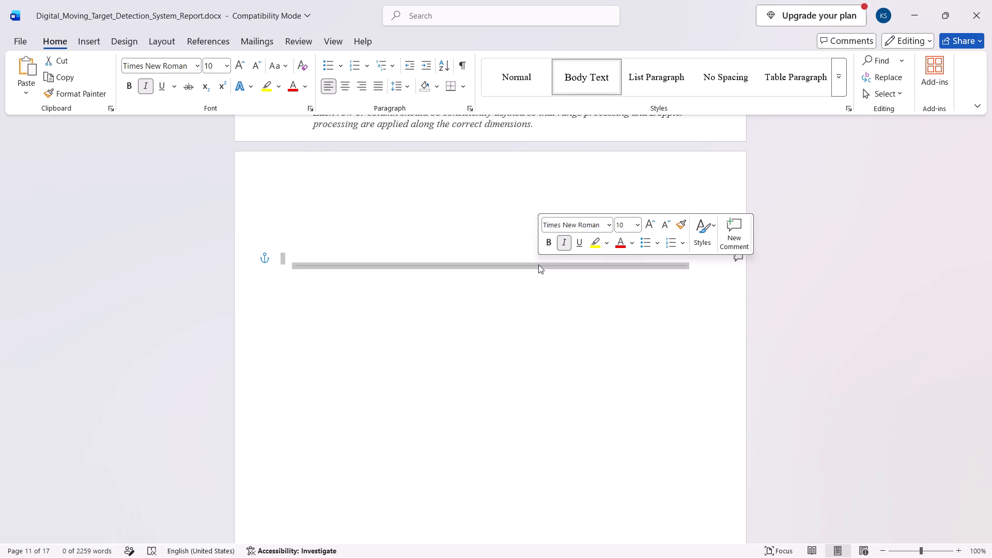
pyautogui.press('Delete')
# Remove the blank page between the Step 1 note and the Step 2: Perform range processing heading.
pyautogui.scroll(-2, 538, 265)
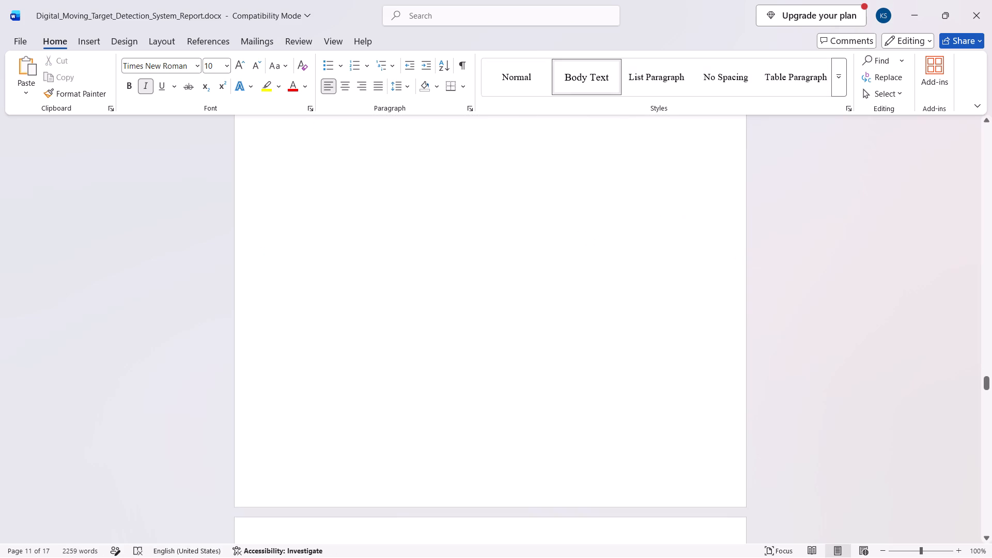
pyautogui.scroll(-3, 538, 265)
pyautogui.scroll(1, 538, 265)
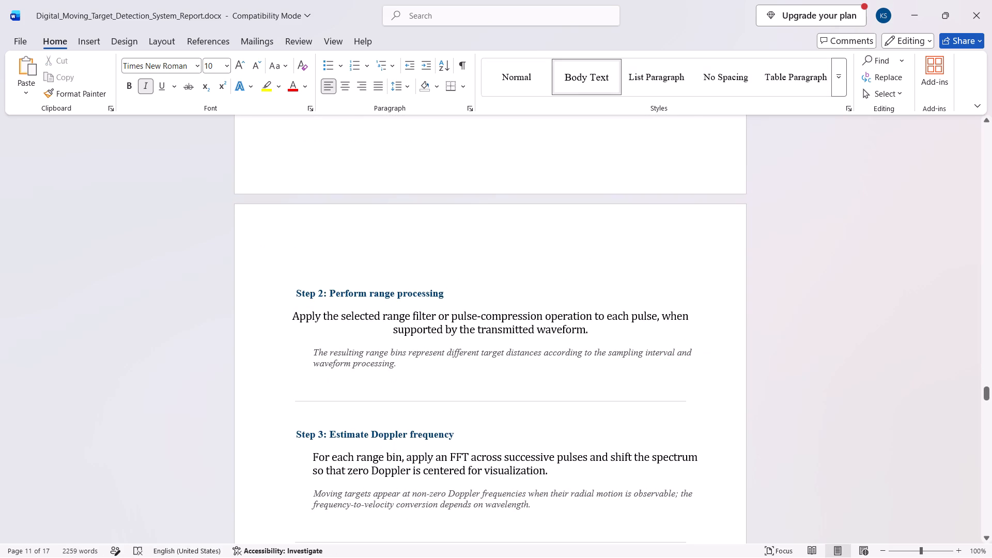
pyautogui.click(295, 290)
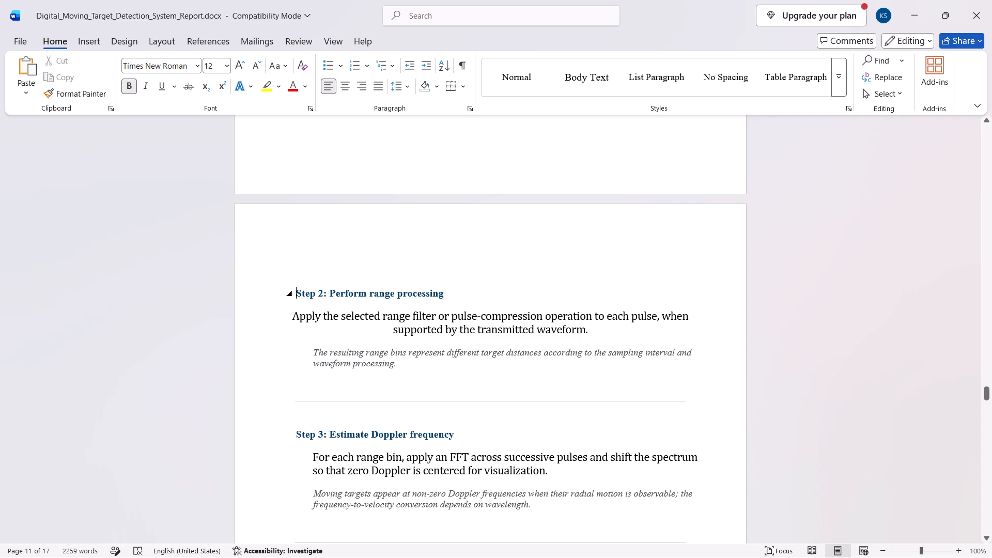
pyautogui.press('BackSpace')
pyautogui.press('BackSpace')
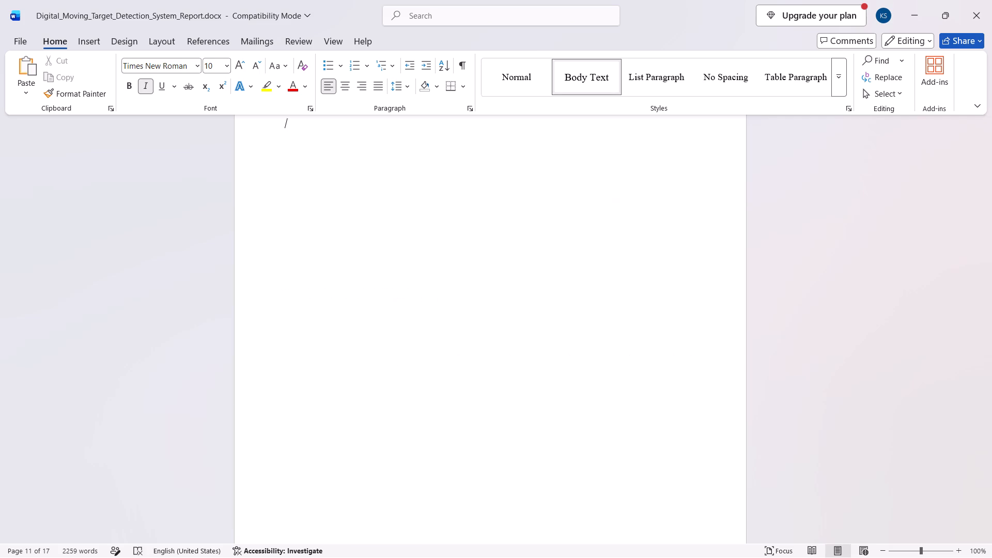
pyautogui.scroll(-1, 295, 290)
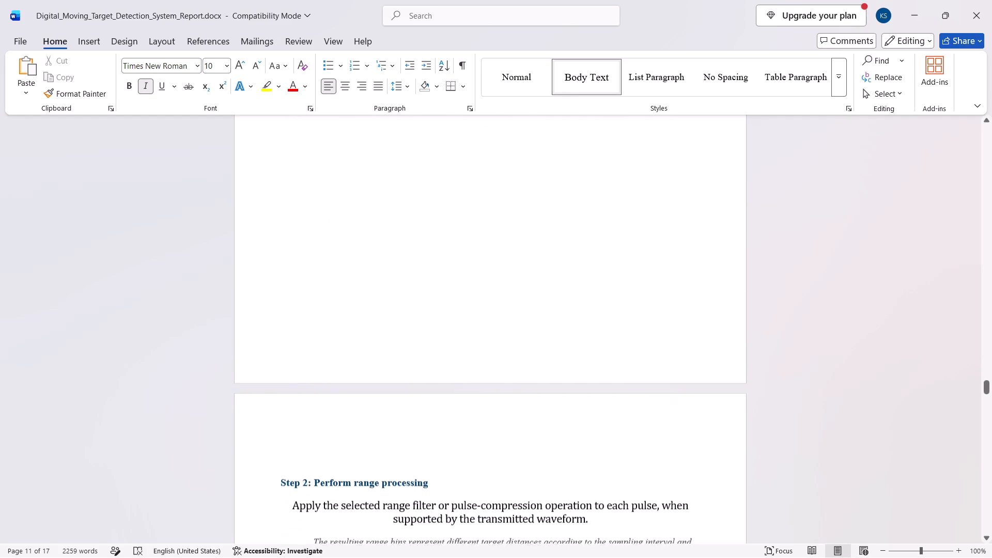
pyautogui.scroll(-2, 295, 290)
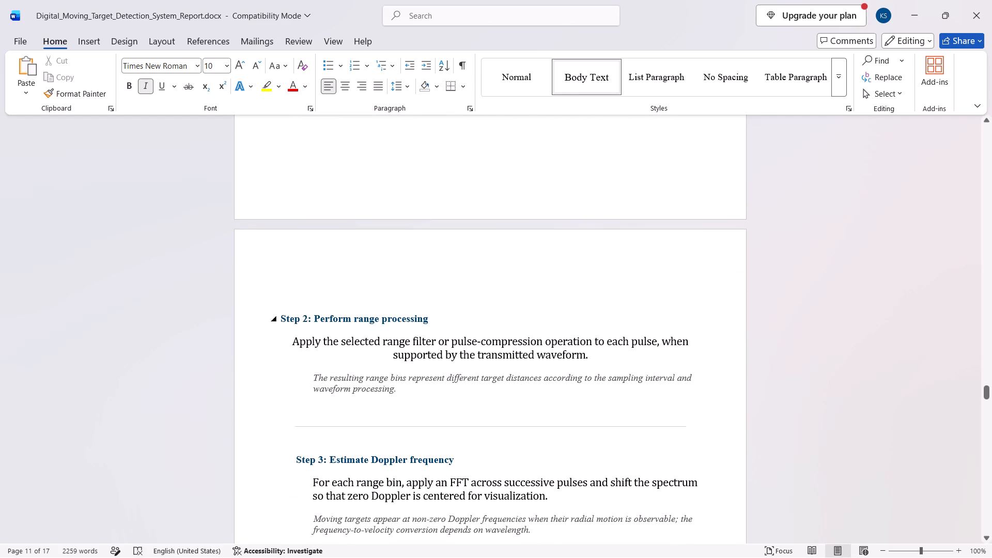
pyautogui.click(280, 318)
pyautogui.press('BackSpace')
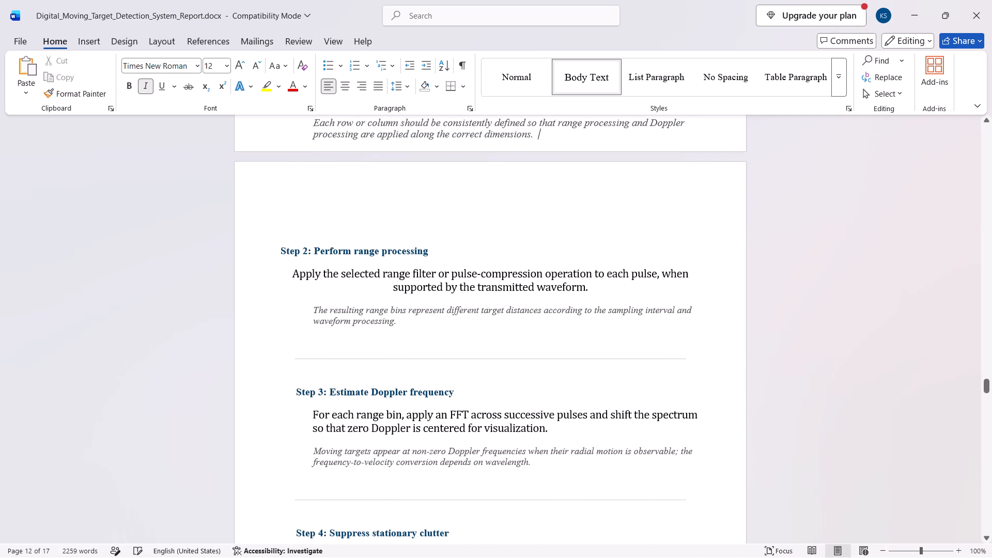
# Delete the leftover empty paragraph between the Step 1 note and the Step 2 heading.
pyautogui.scroll(1, 280, 318)
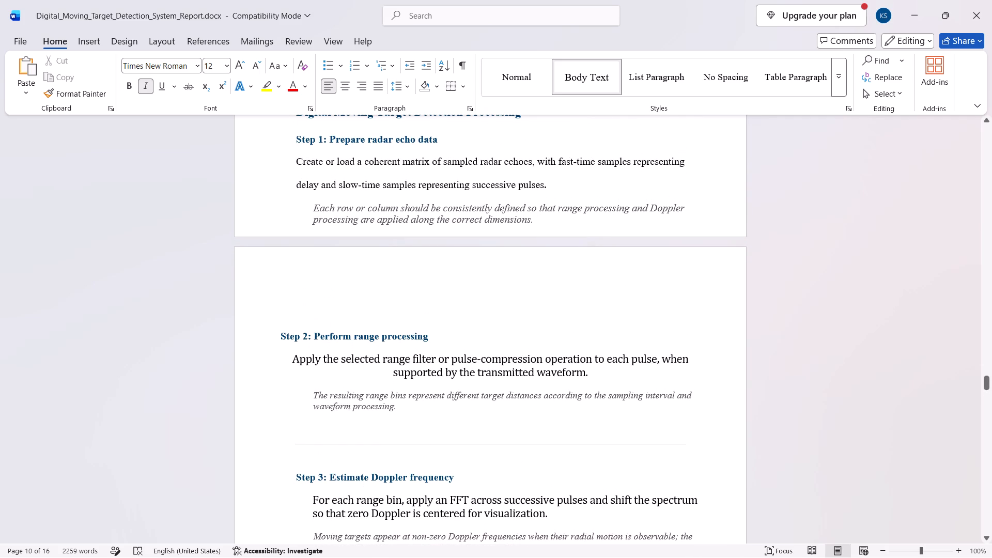
pyautogui.moveTo(318, 205); pyautogui.dragTo(572, 215)
pyautogui.doubleClick(581, 194)
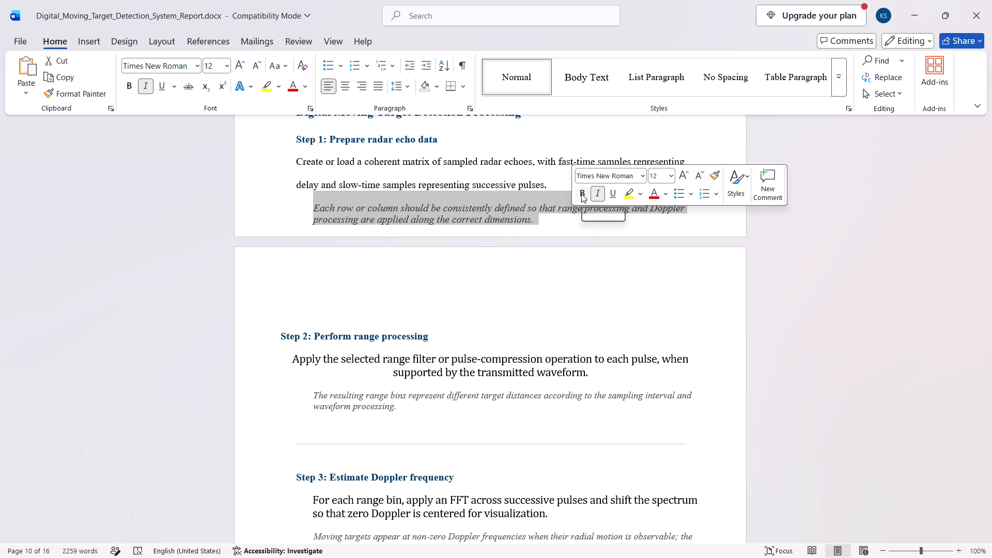
pyautogui.click(559, 268)
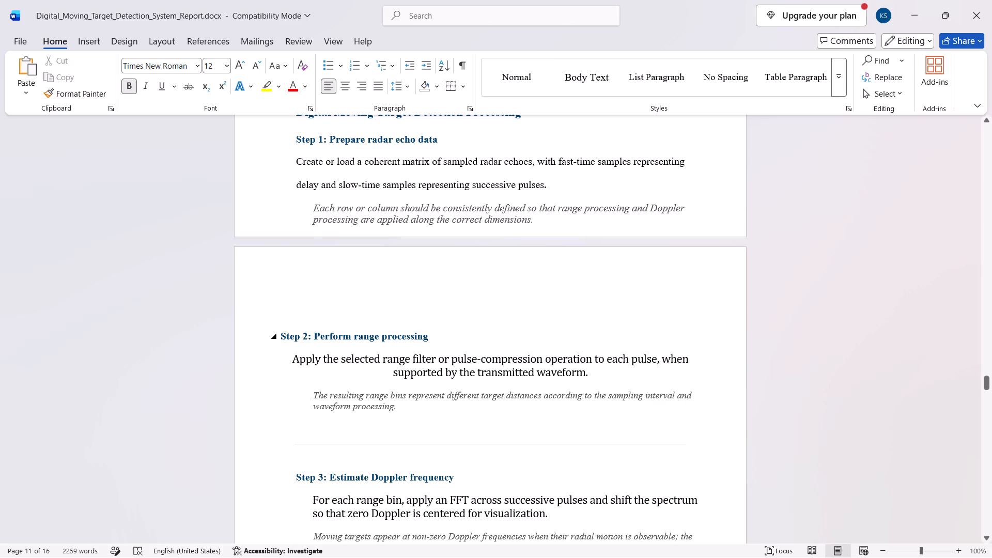
pyautogui.click(278, 331)
pyautogui.press('BackSpace')
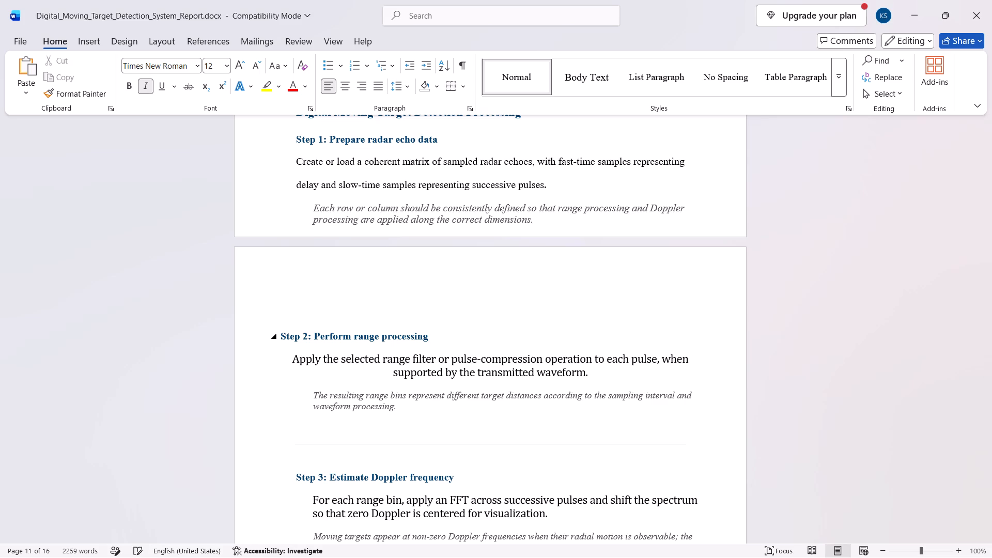
# Format the Step 2 description beginning "Apply the selected range filter" as Times New Roman, size 12, with justified alignment.
pyautogui.scroll(-1, 278, 331)
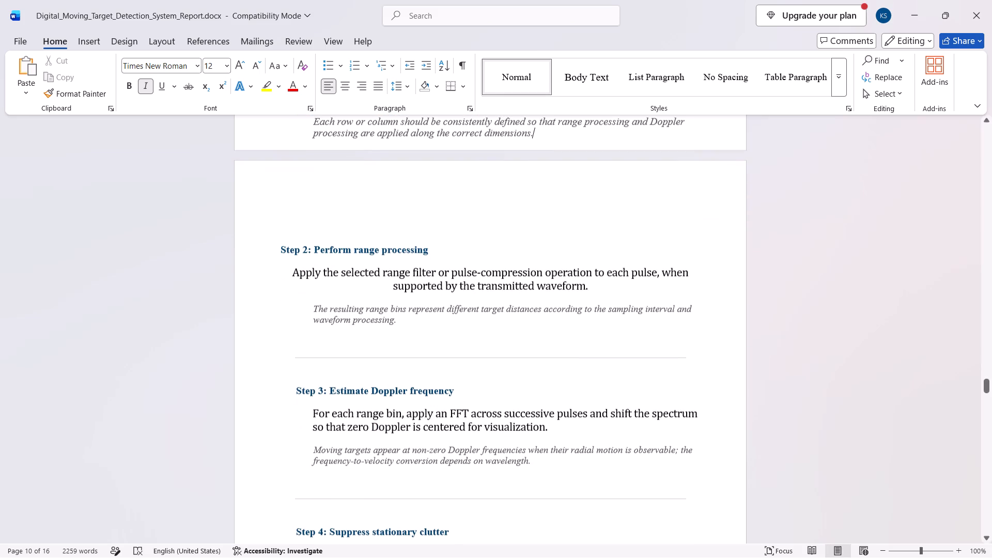
pyautogui.moveTo(311, 250); pyautogui.dragTo(405, 251)
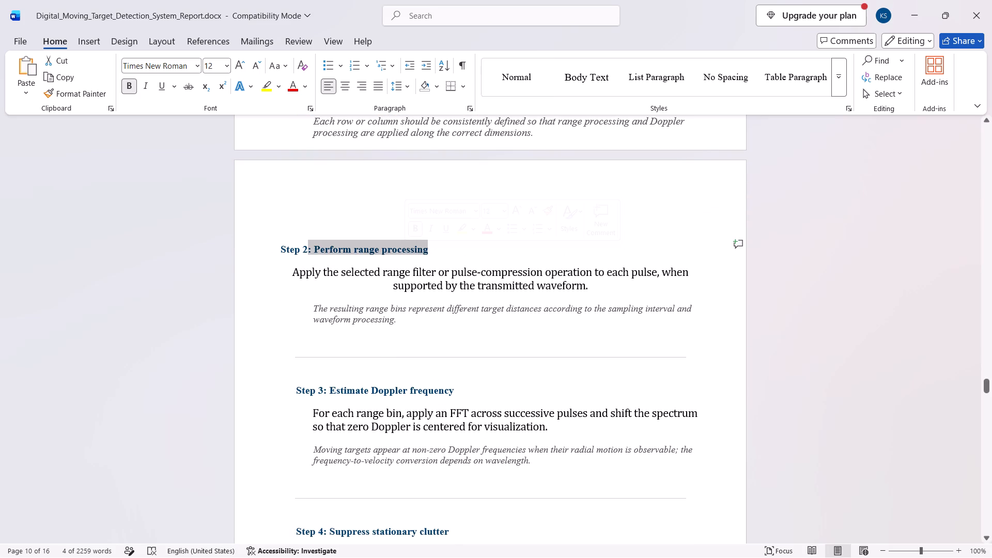
pyautogui.click(343, 287)
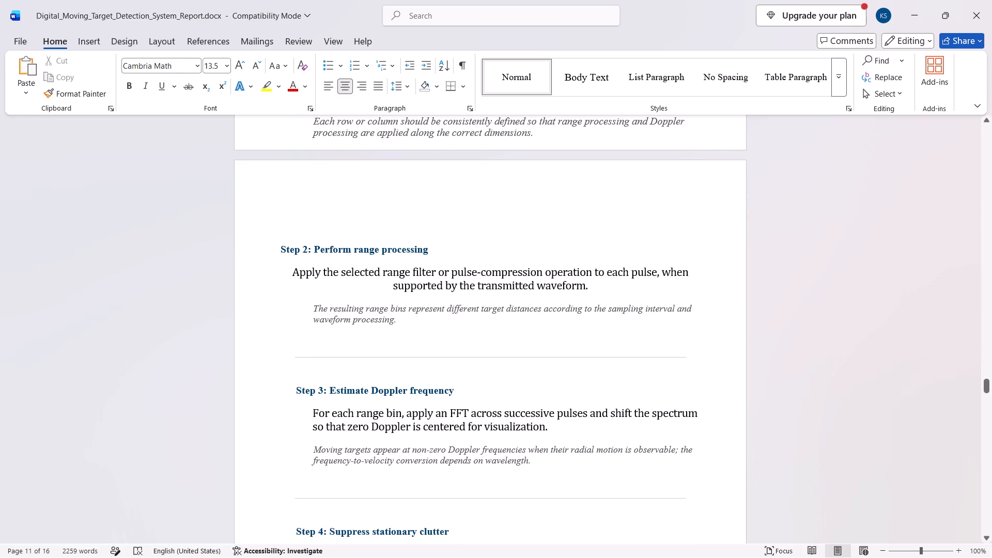
pyautogui.moveTo(291, 270); pyautogui.dragTo(593, 287)
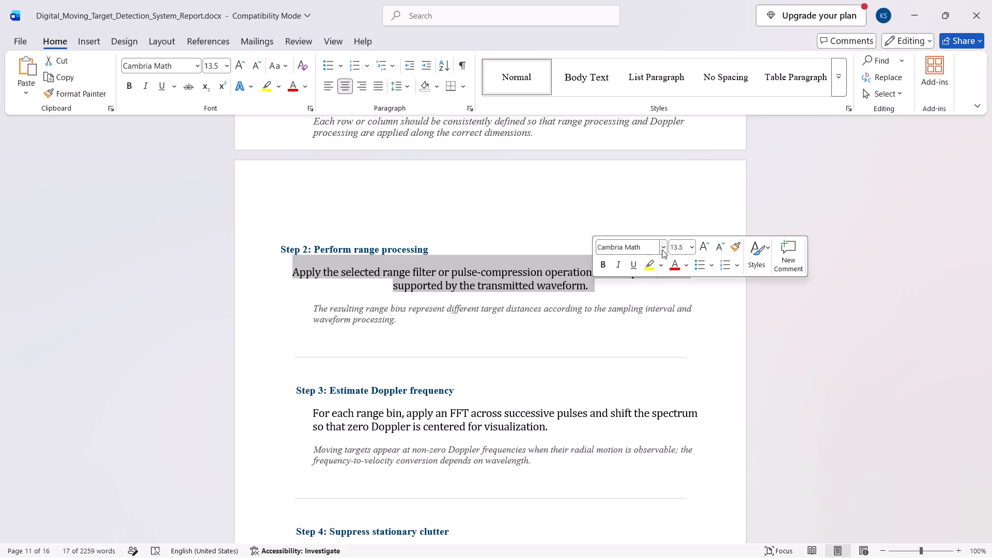
pyautogui.click(662, 249)
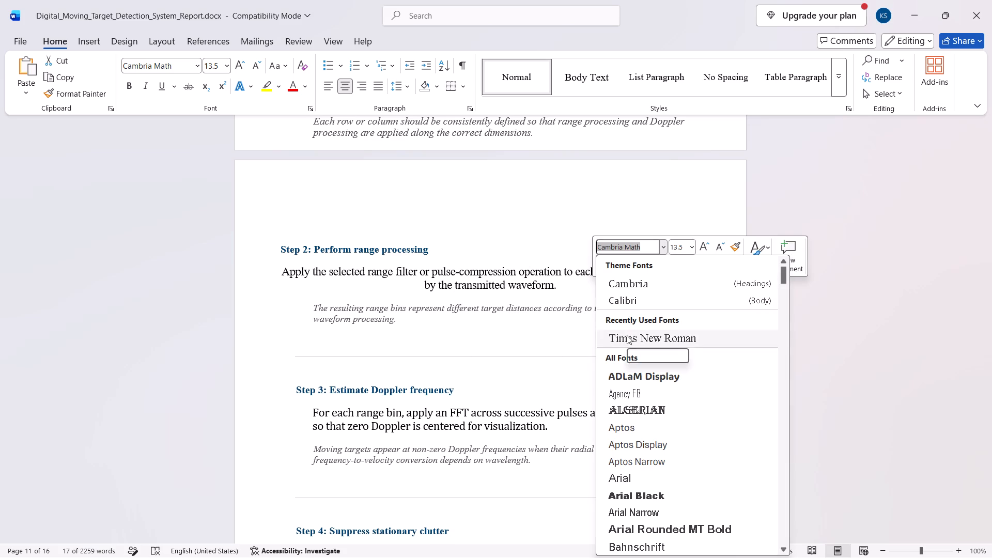
pyautogui.click(627, 335)
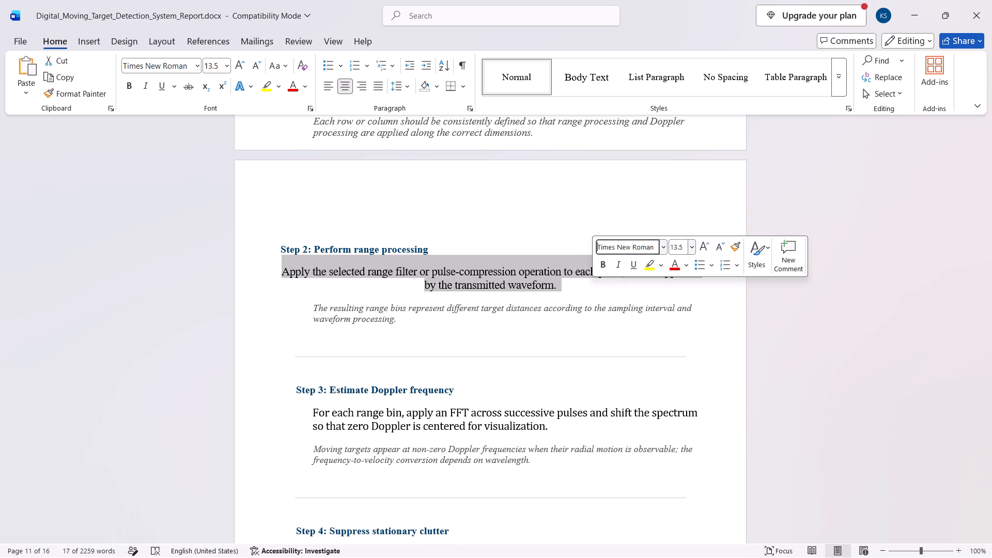
pyautogui.click(684, 246)
pyautogui.press('BackSpace')
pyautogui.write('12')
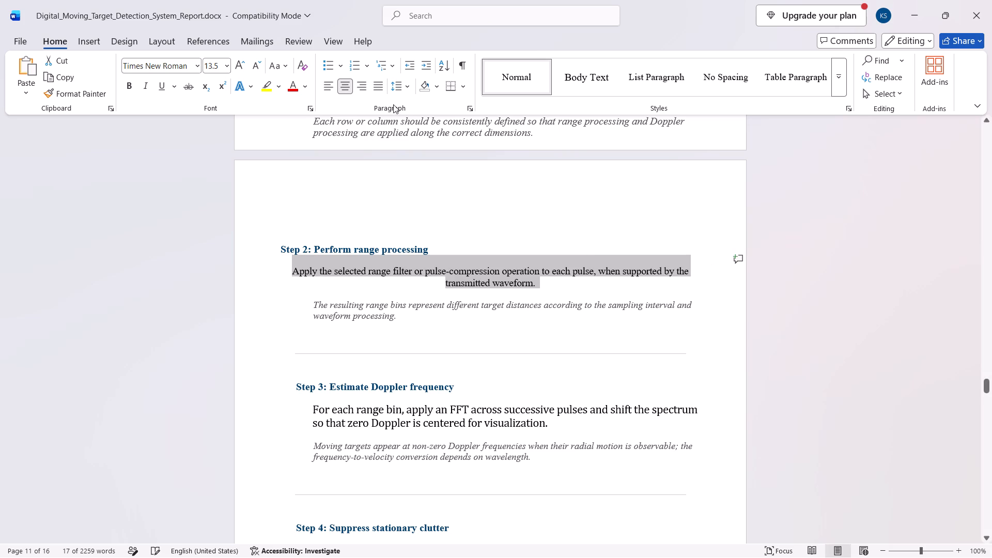
pyautogui.click(375, 87)
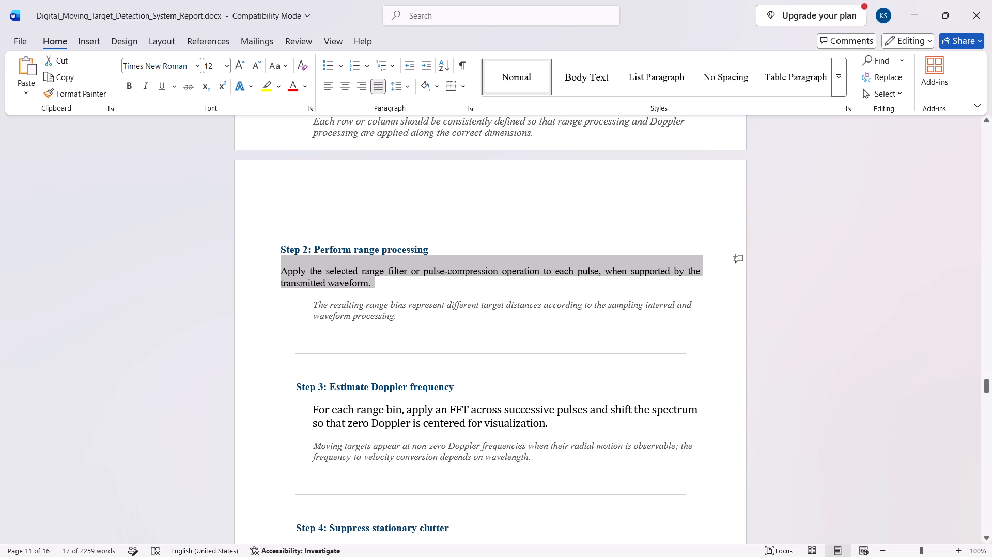
pyautogui.click(458, 295)
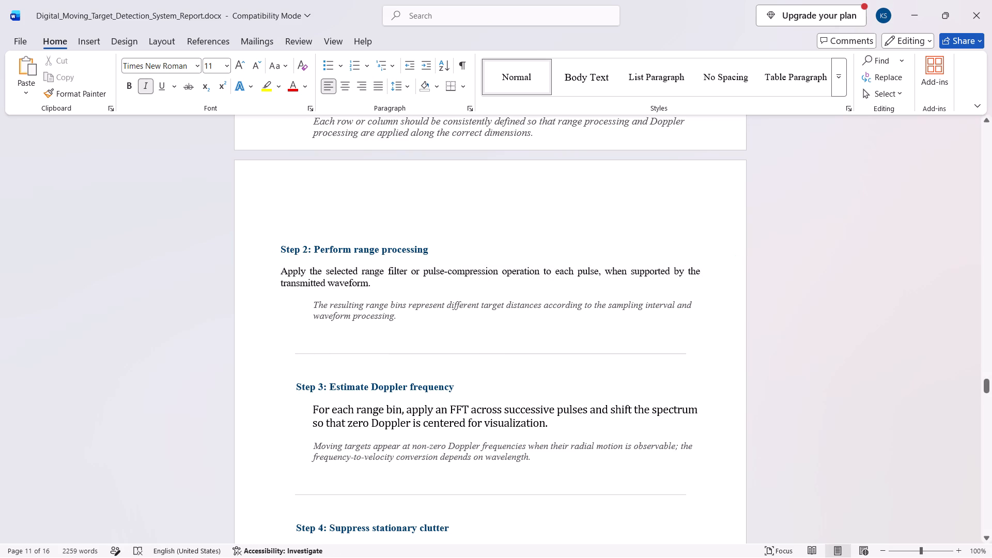
# Remove the italics from the Step 2 note beginning "The resulting range bins" and set its font size to 12.
pyautogui.moveTo(315, 302); pyautogui.dragTo(415, 328)
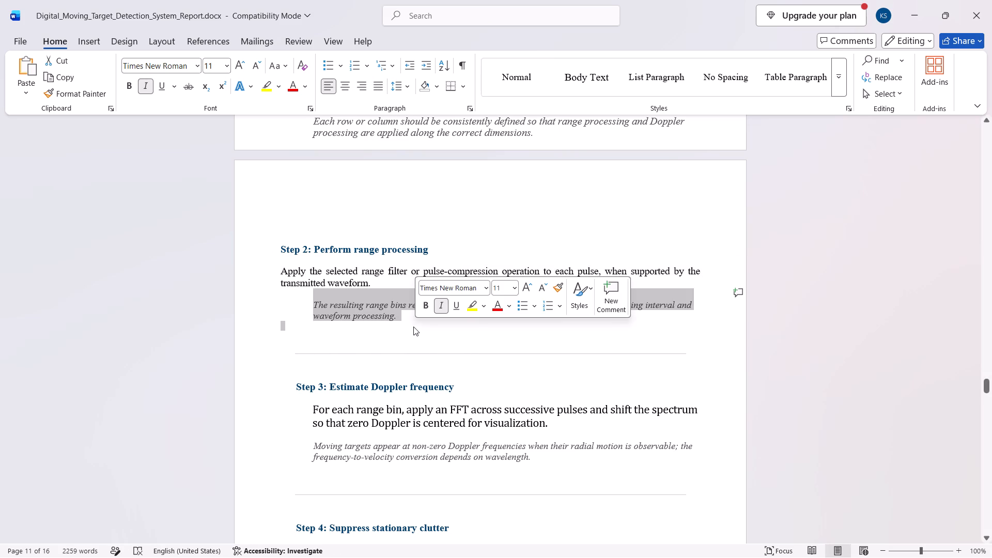
pyautogui.click(442, 307)
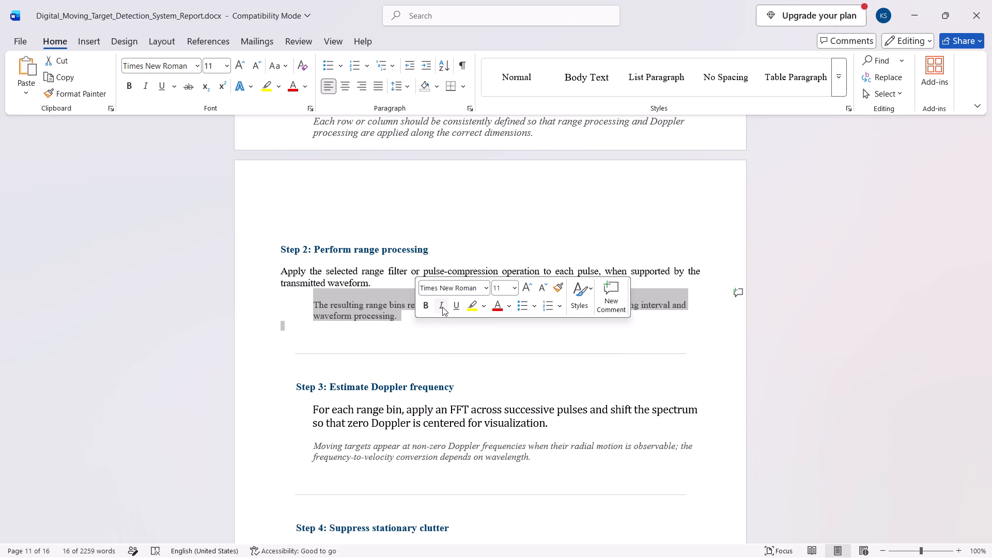
pyautogui.click(503, 288)
pyautogui.press('BackSpace')
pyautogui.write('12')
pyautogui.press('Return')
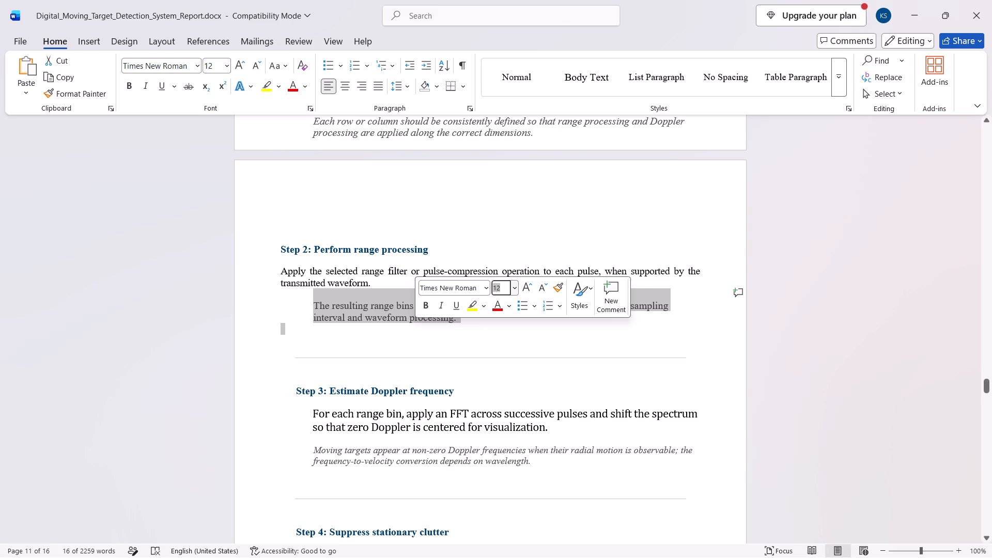
# Delete the horizontal divider line and the empty paragraphs between the Step 2 note and the Step 3 heading.
pyautogui.click(471, 340)
pyautogui.doubleClick(470, 359)
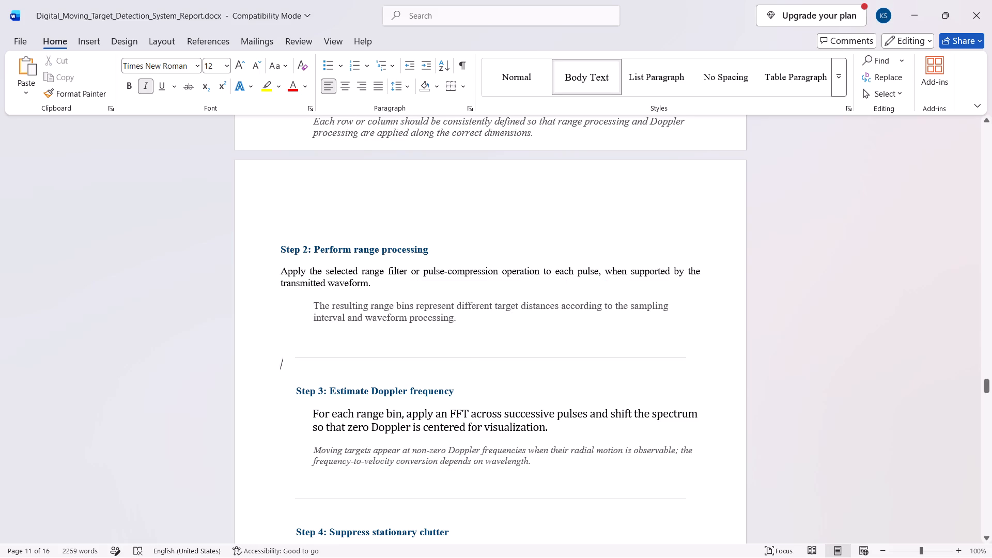
pyautogui.doubleClick(470, 359)
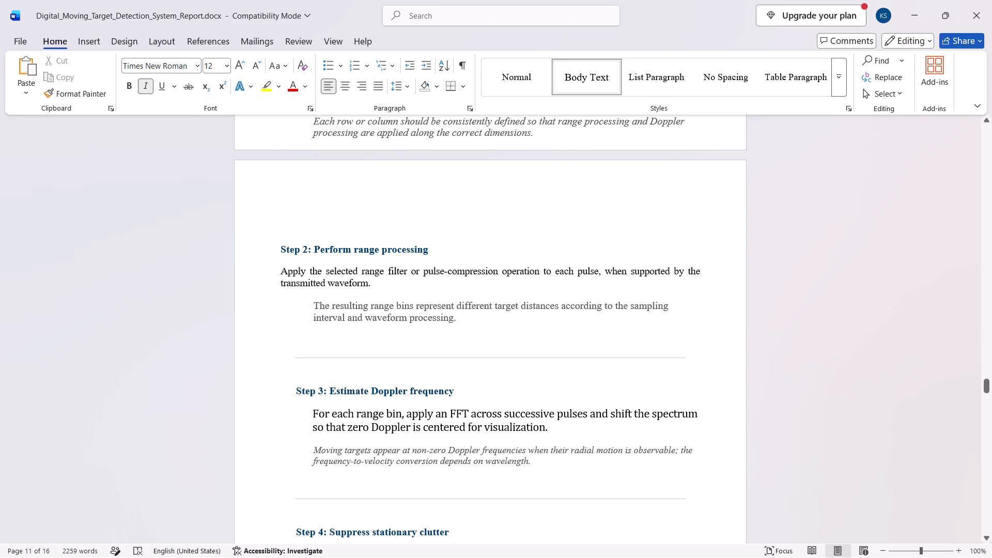
pyautogui.tripleClick(470, 354)
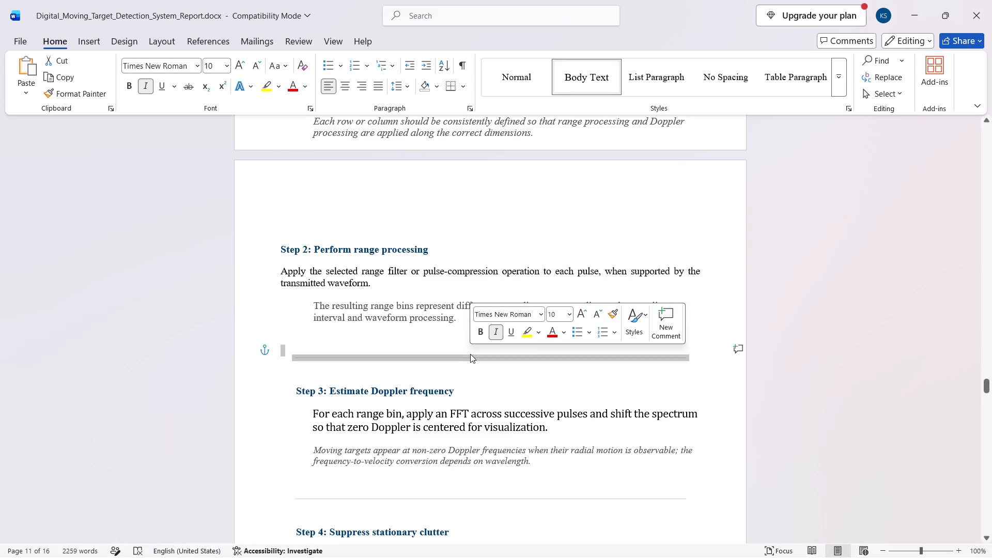
pyautogui.press('Delete')
pyautogui.press('BackSpace')
pyautogui.press('BackSpace')
pyautogui.press('BackSpace')
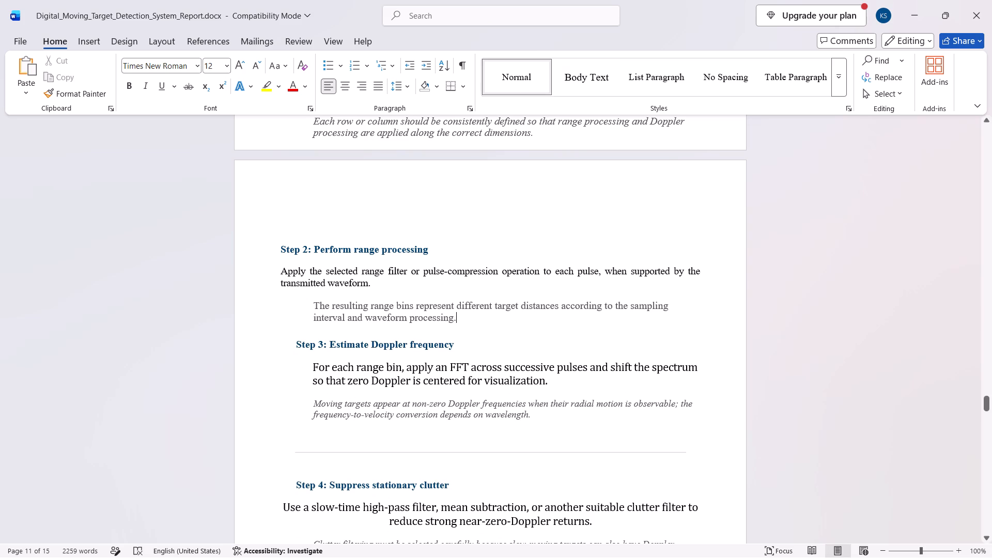
# Remove the left indent of the "Step 3: Estimate Doppler frequency" heading.
pyautogui.click(293, 343)
pyautogui.press('BackSpace')
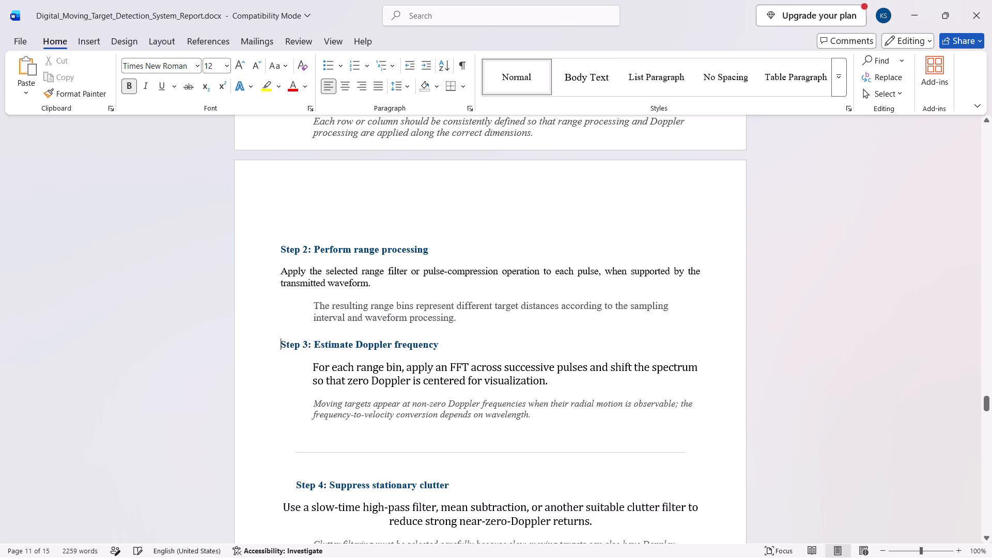
pyautogui.tripleClick(433, 348)
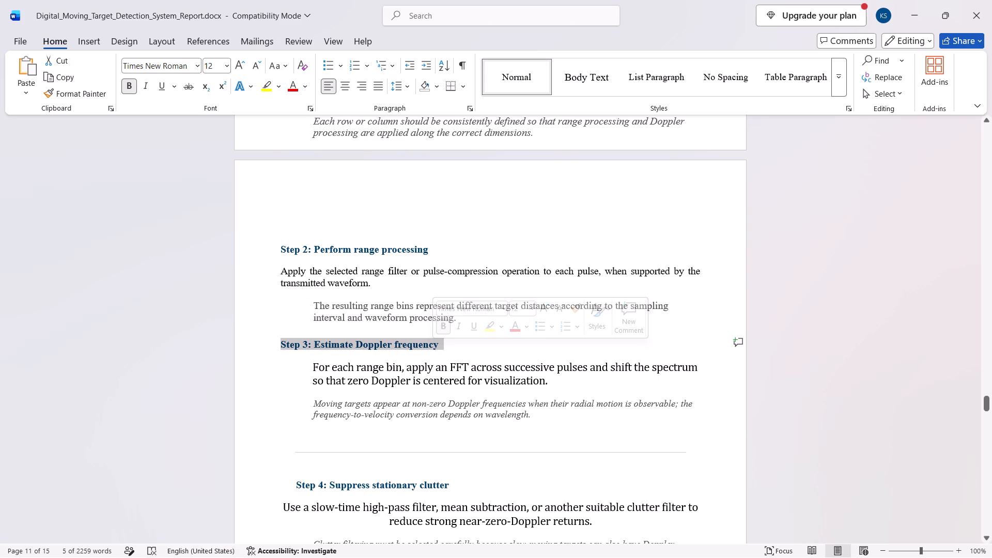
# Format the Step 3 description beginning "For each range bin" as Times New Roman, size 12, justified, with no left indent.
pyautogui.moveTo(315, 362); pyautogui.dragTo(549, 378)
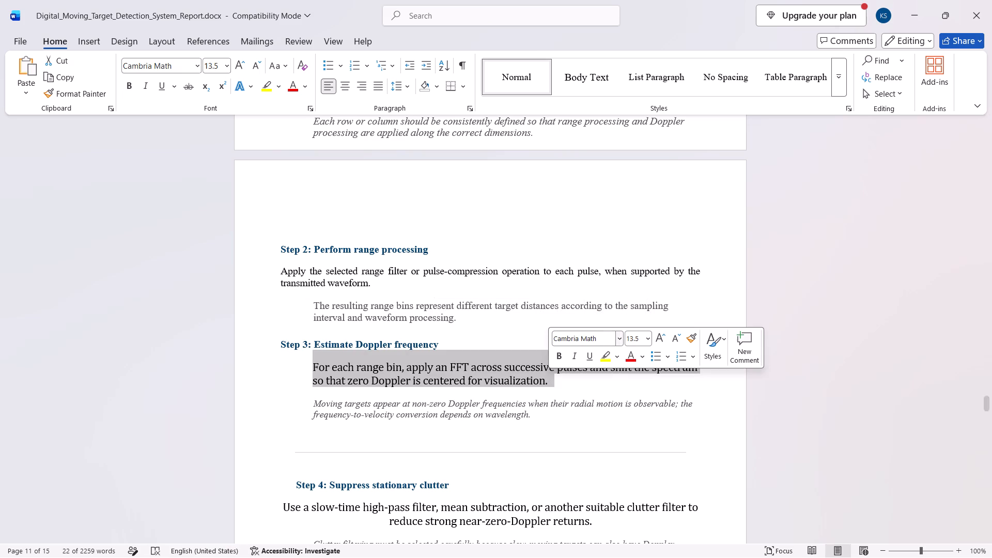
pyautogui.click(621, 339)
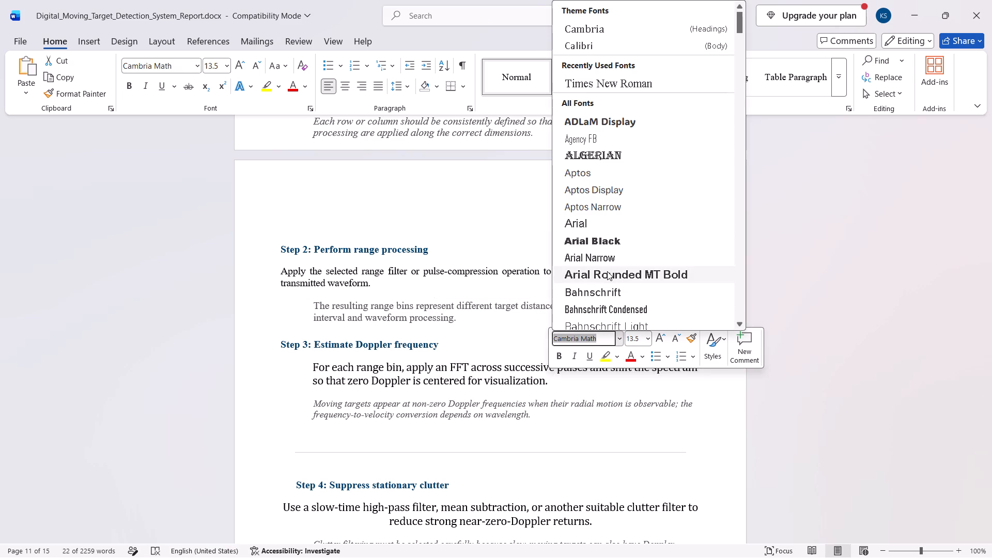
pyautogui.click(582, 86)
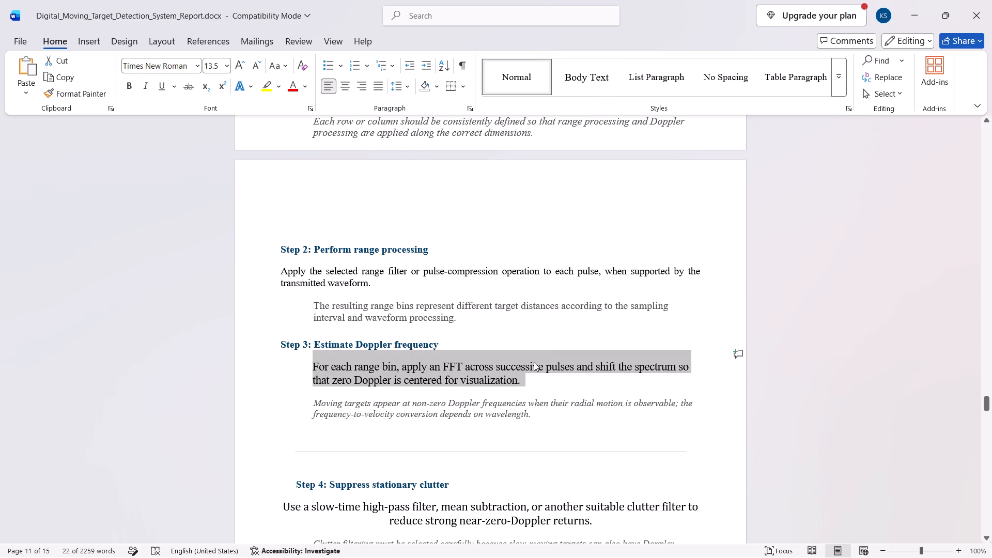
pyautogui.doubleClick(518, 378)
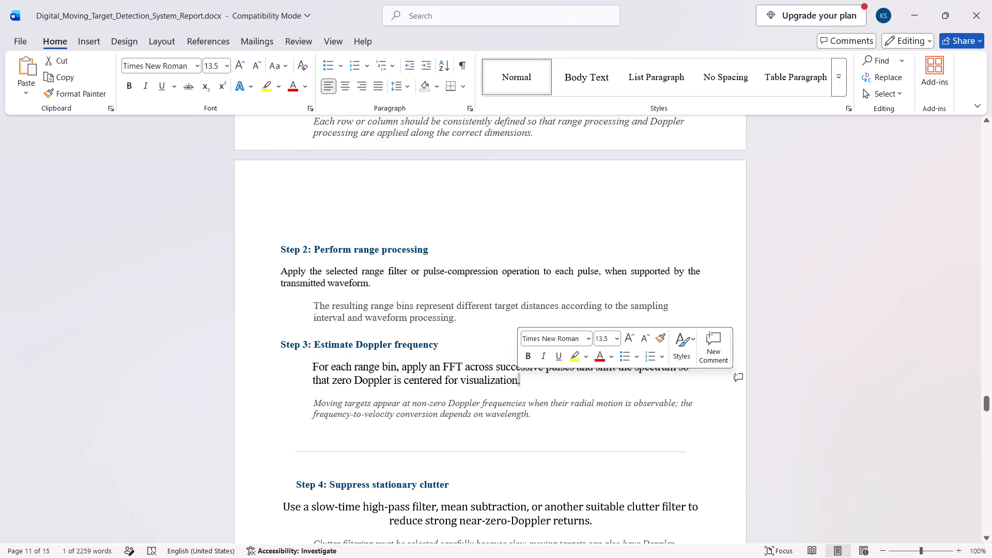
pyautogui.moveTo(312, 363); pyautogui.dragTo(515, 384)
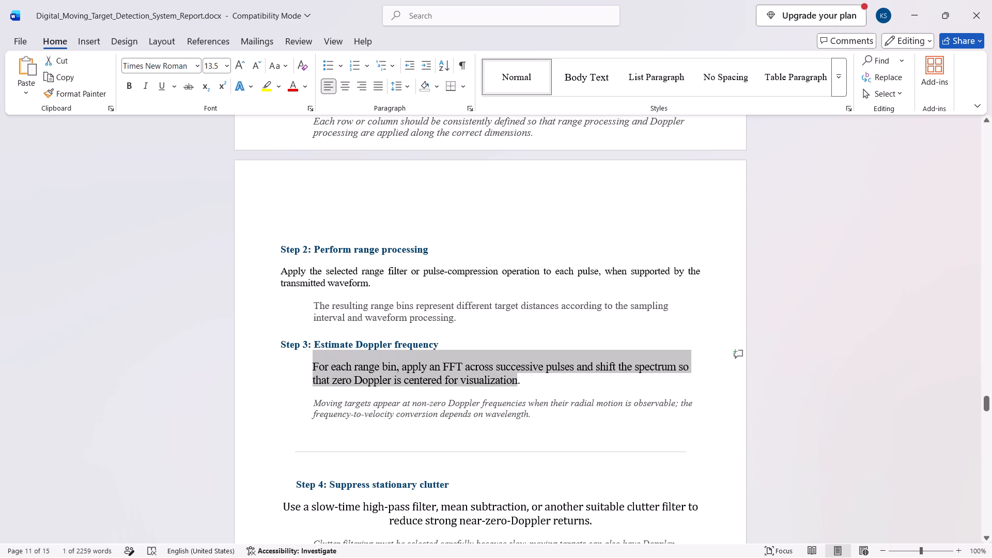
pyautogui.moveTo(515, 384); pyautogui.dragTo(521, 384)
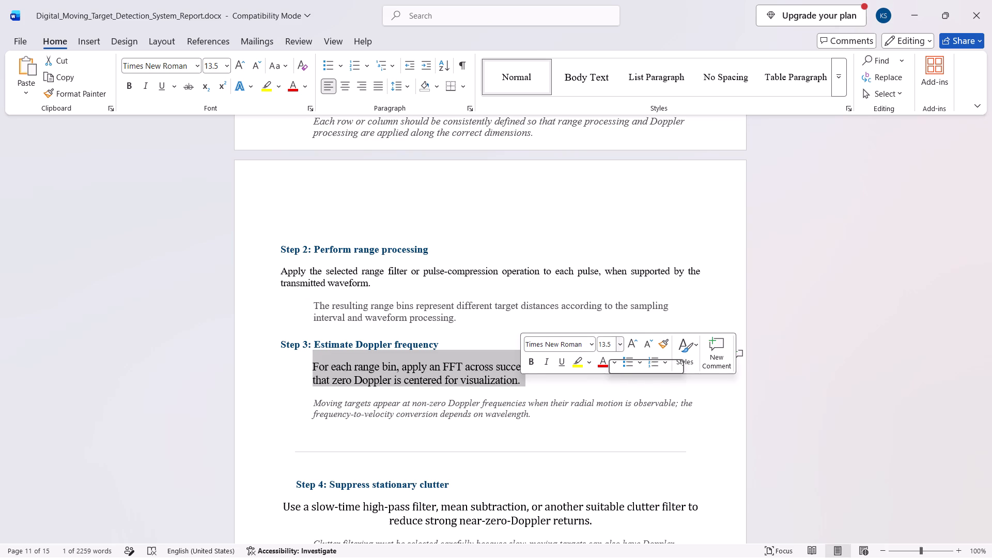
pyautogui.click(609, 344)
pyautogui.press('BackSpace')
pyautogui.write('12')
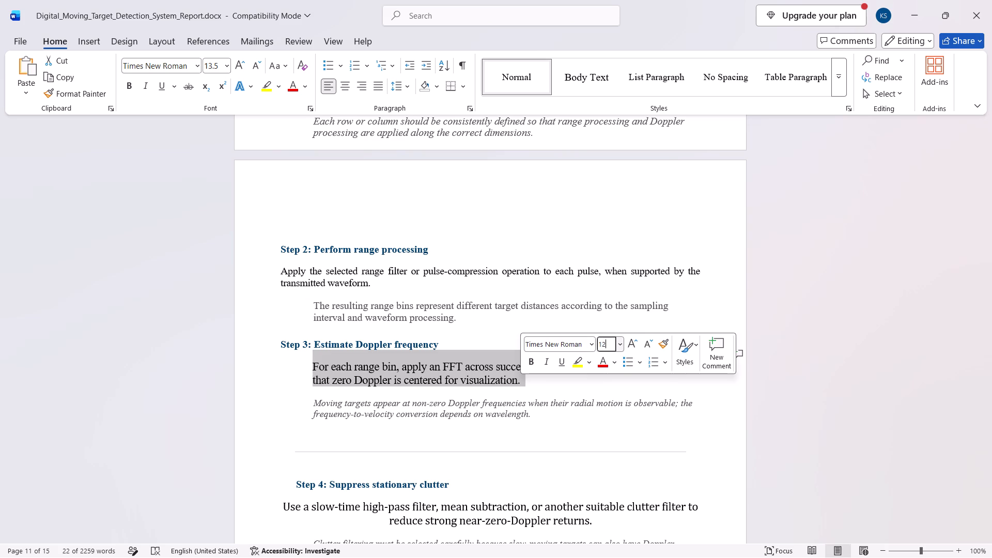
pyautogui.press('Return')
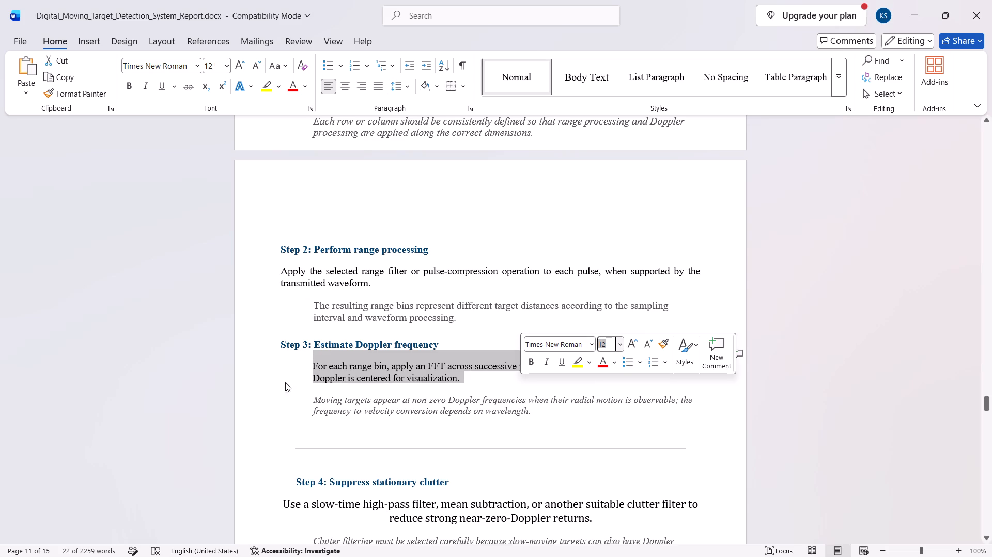
pyautogui.click(375, 88)
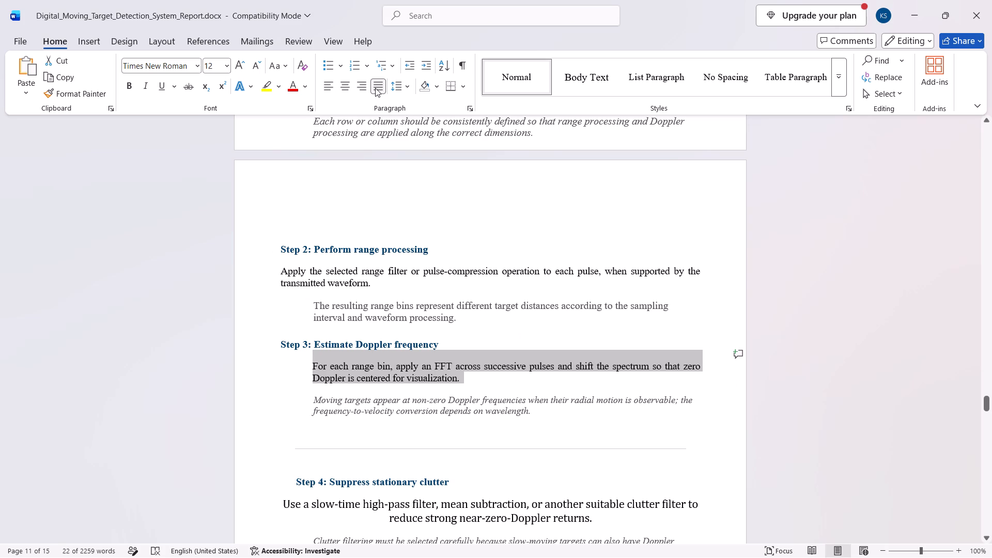
pyautogui.click(314, 364)
pyautogui.press('BackSpace')
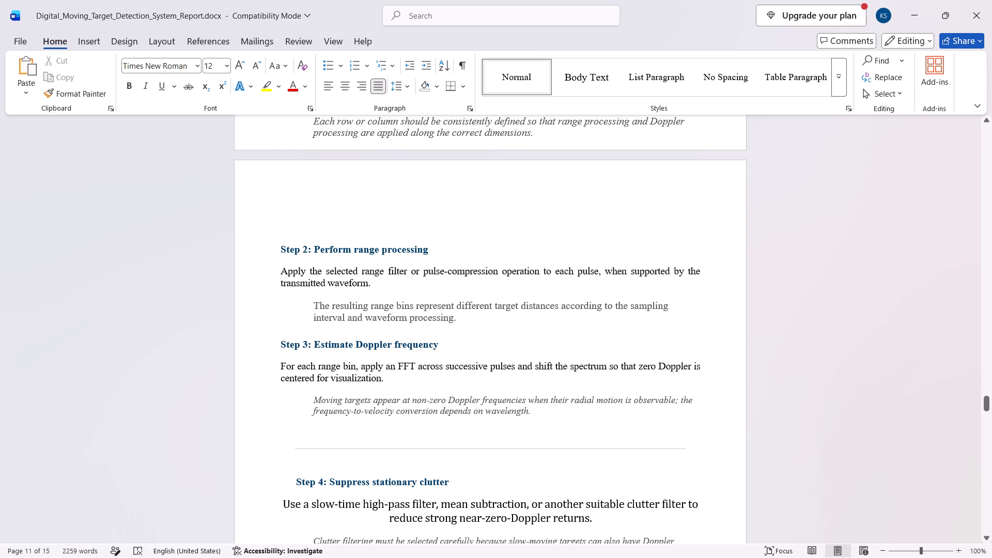
# Remove the italics from the Step 3 note beginning "Moving targets appear" and set its font size to 12.
pyautogui.moveTo(314, 399); pyautogui.dragTo(535, 413)
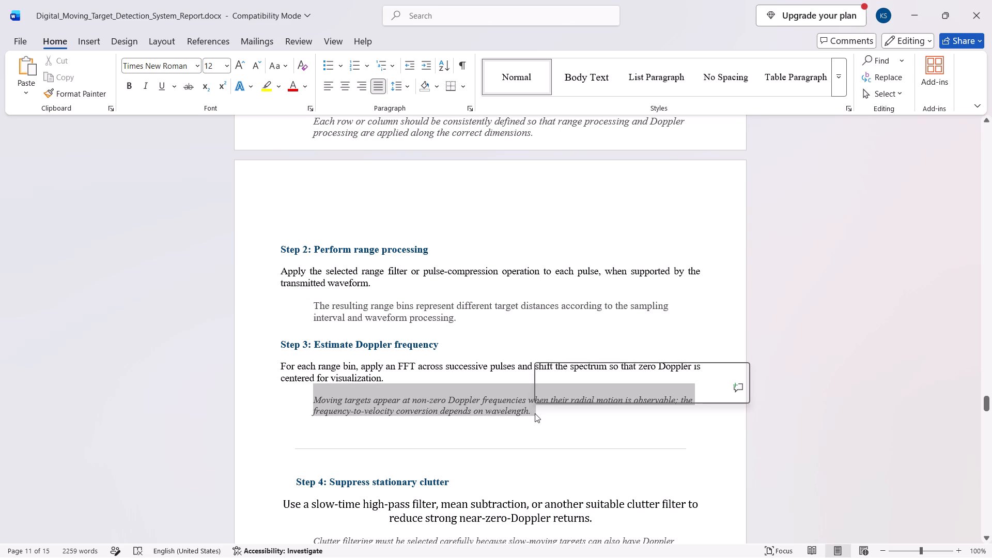
pyautogui.click(557, 392)
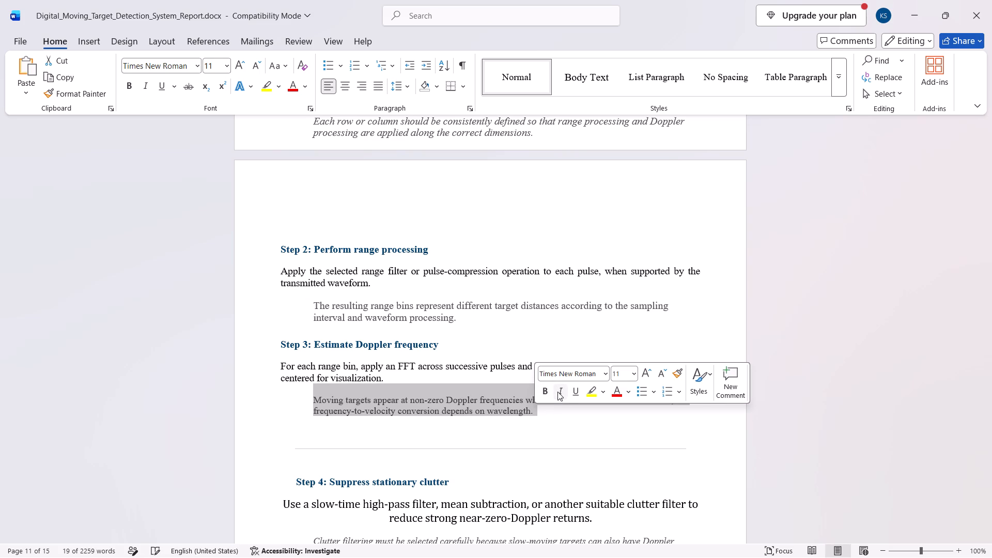
pyautogui.click(618, 374)
pyautogui.press('BackSpace')
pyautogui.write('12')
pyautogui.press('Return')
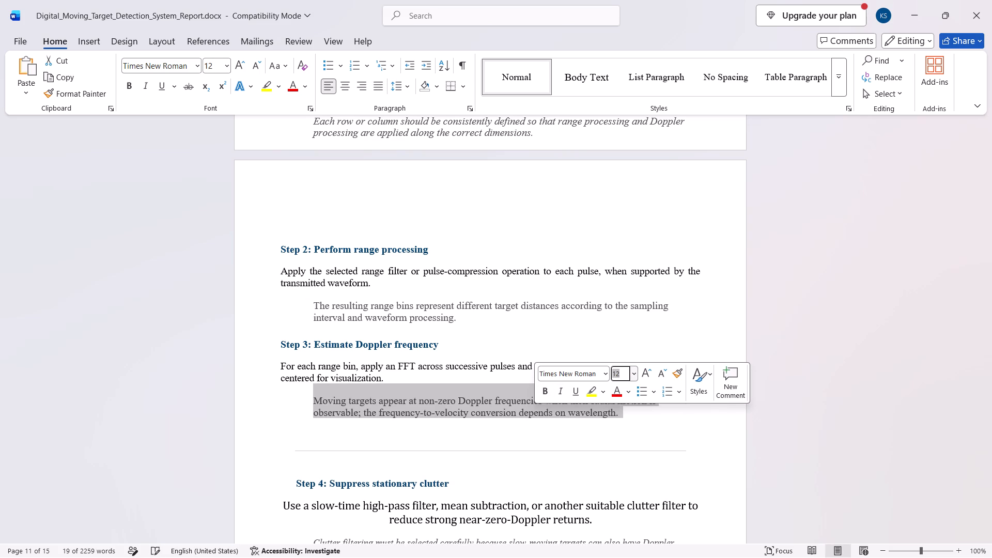
# Delete the horizontal divider line and the empty paragraphs between the Step 3 note and the Step 4 heading.
pyautogui.click(608, 417)
pyautogui.scroll(-1, 608, 417)
pyautogui.tripleClick(533, 238)
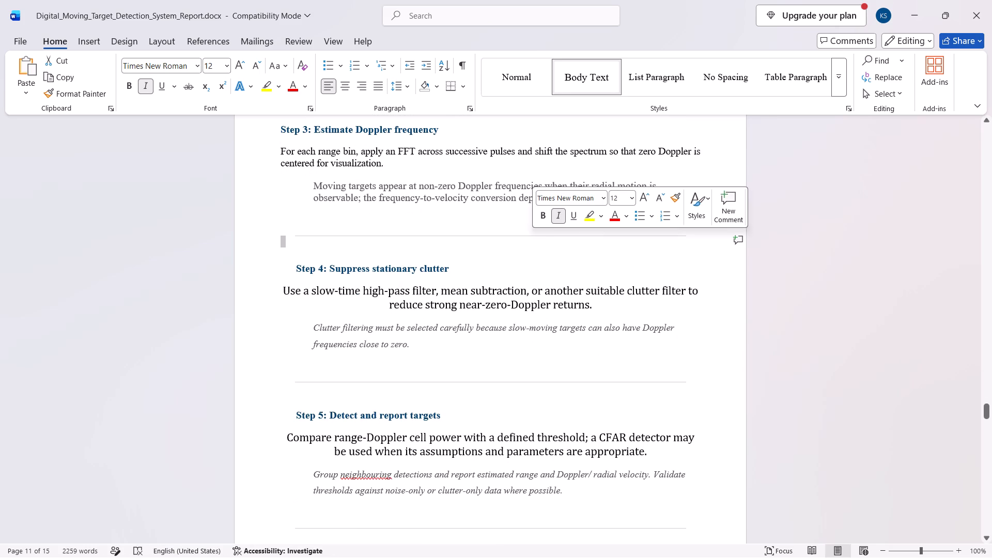
pyautogui.click(548, 235)
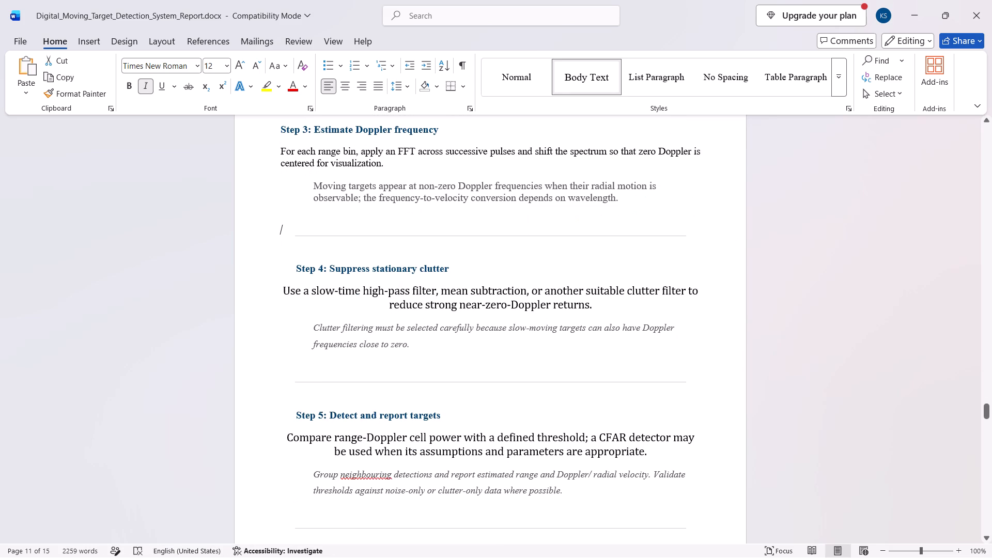
pyautogui.click(548, 235)
pyautogui.doubleClick(548, 235)
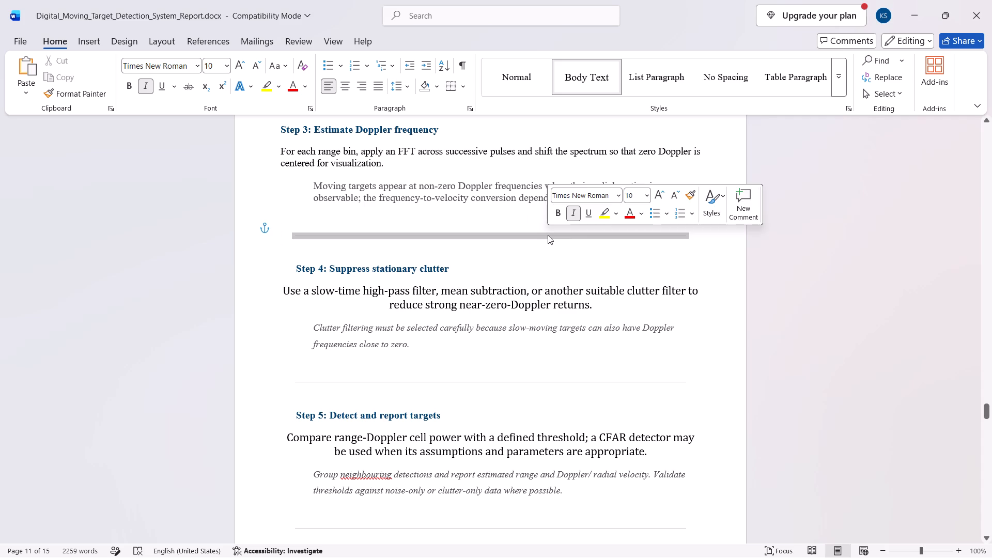
pyautogui.click(548, 237)
pyautogui.click(548, 237)
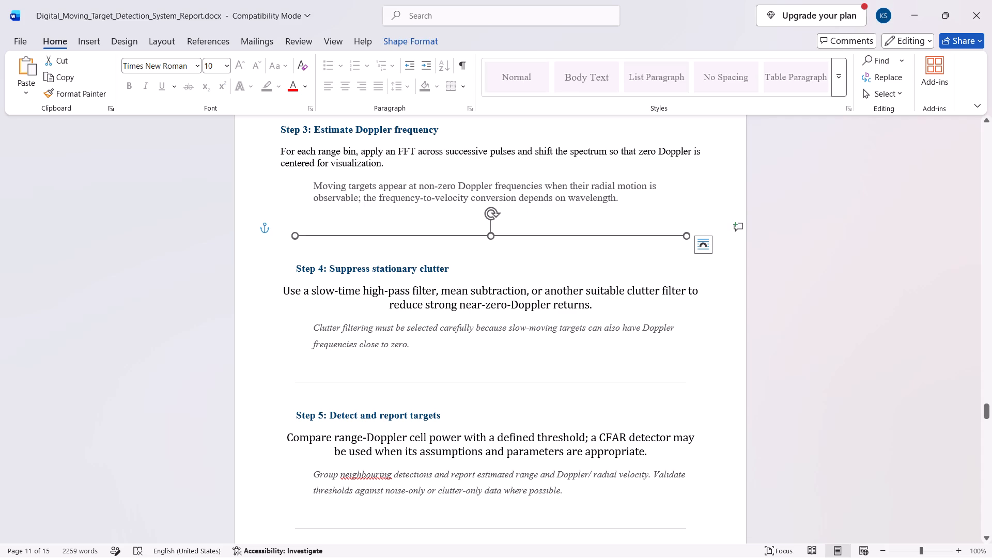
pyautogui.press('Delete')
pyautogui.press('BackSpace')
pyautogui.press('BackSpace')
pyautogui.press('BackSpace')
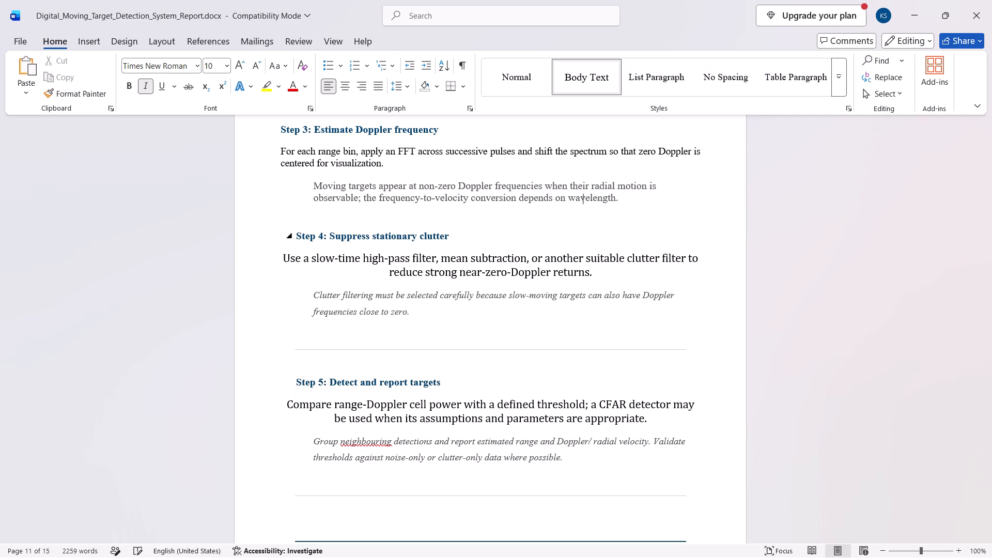
pyautogui.press('BackSpace')
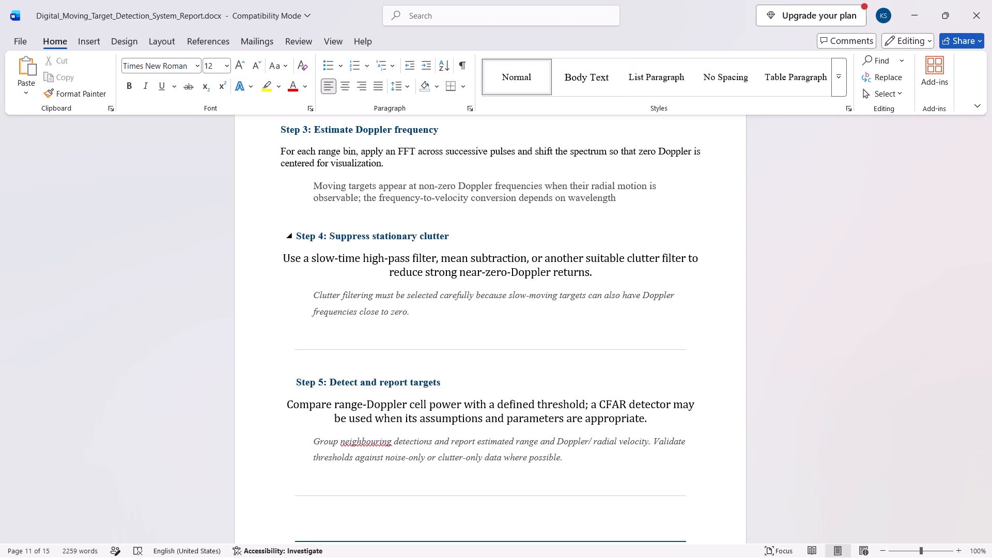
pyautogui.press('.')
pyautogui.press('Down')
pyautogui.press('BackSpace')
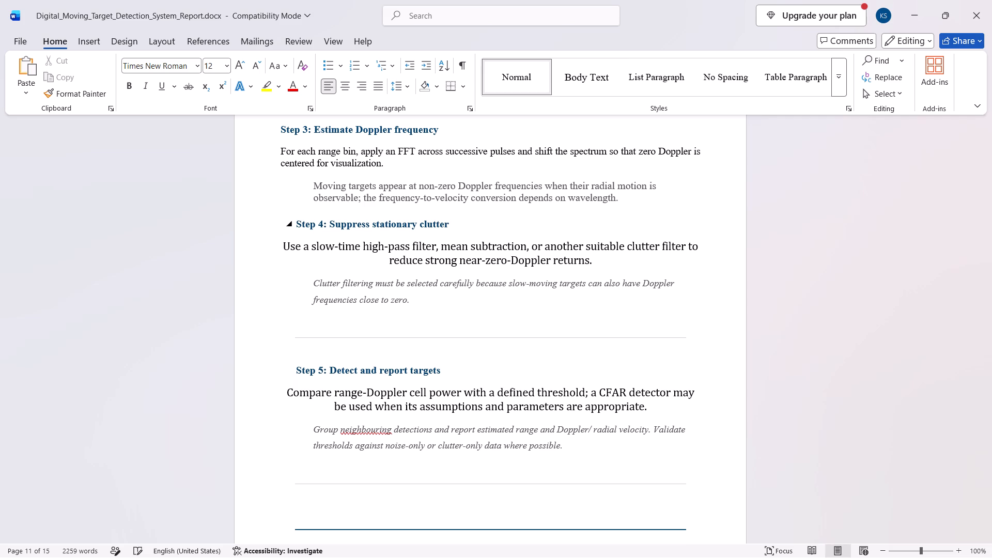
# Remove the left indent of the "Step 4: Suppress stationary clutter" heading.
pyautogui.scroll(1, 548, 237)
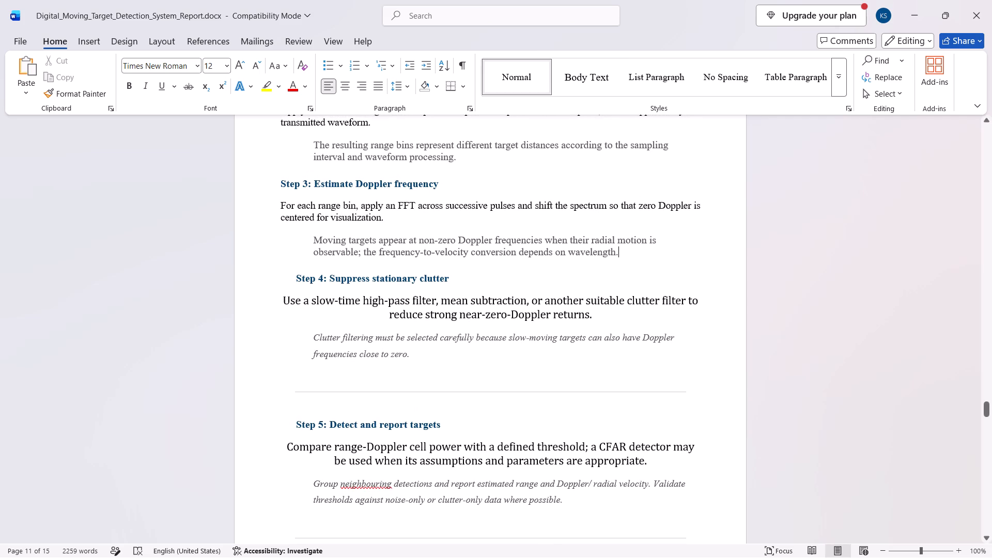
pyautogui.click(296, 281)
pyautogui.press('BackSpace')
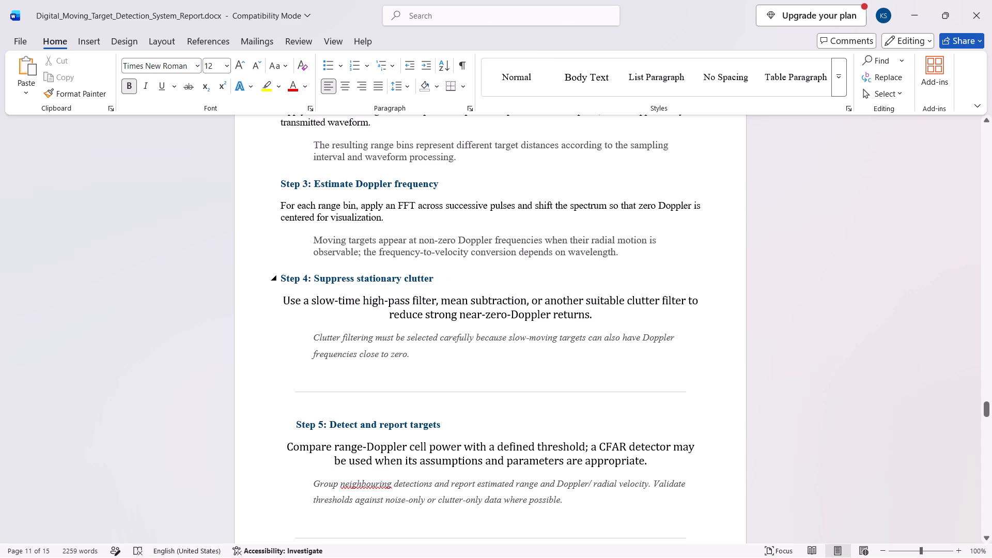
# Format the Step 4 description beginning "Use a slow-time high-pass filter" as Times New Roman, size 12, justified.
pyautogui.moveTo(281, 297); pyautogui.dragTo(556, 303)
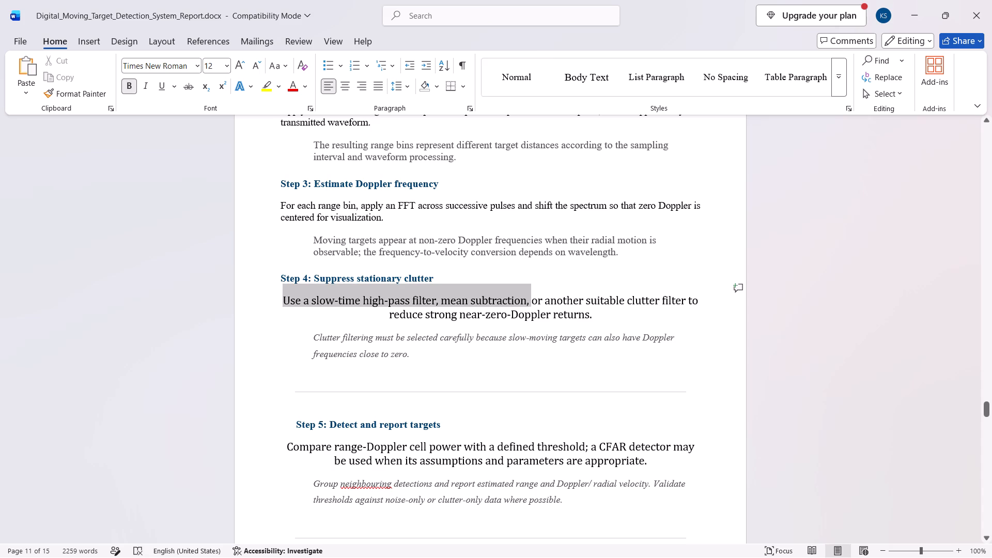
pyautogui.moveTo(556, 303); pyautogui.dragTo(603, 318)
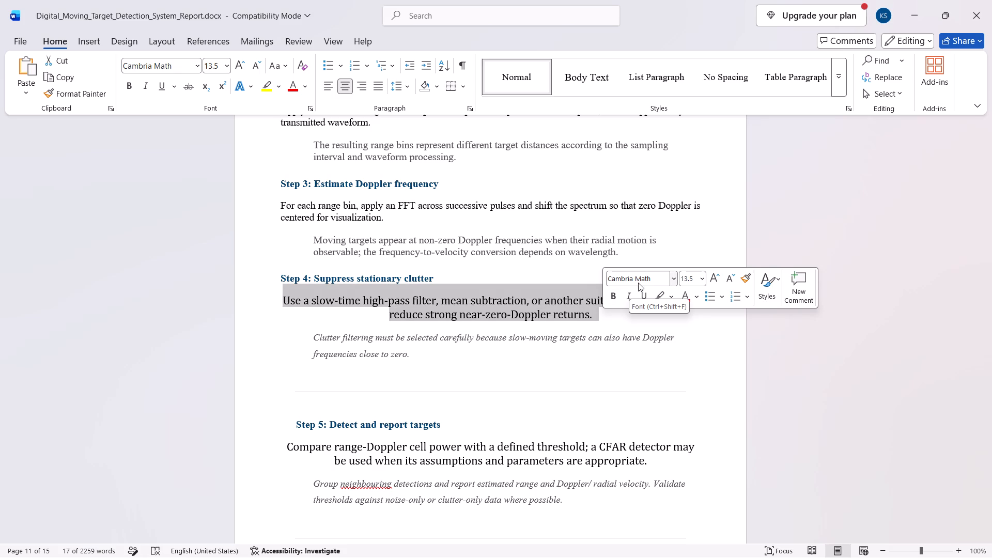
pyautogui.click(656, 281)
pyautogui.press('BackSpace')
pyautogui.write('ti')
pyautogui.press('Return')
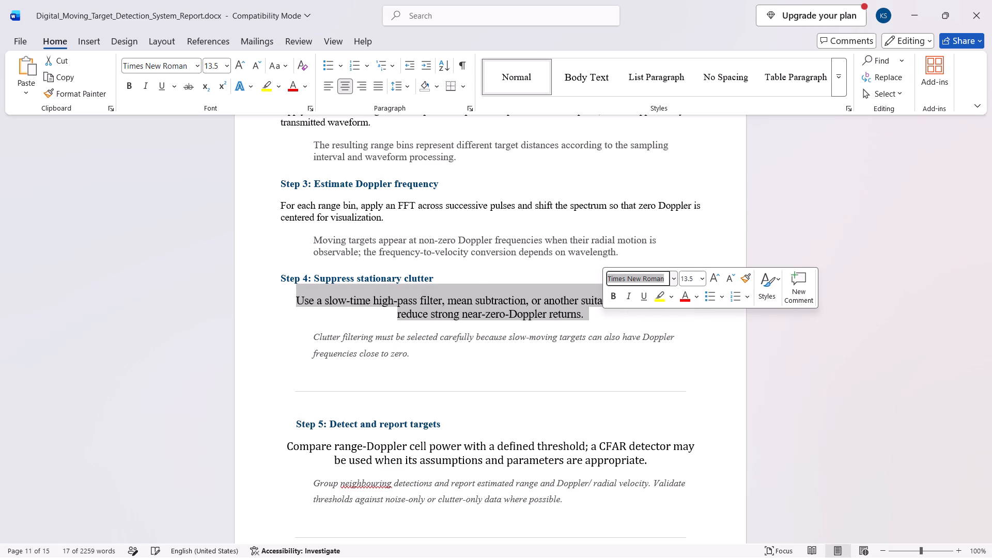
pyautogui.click(694, 279)
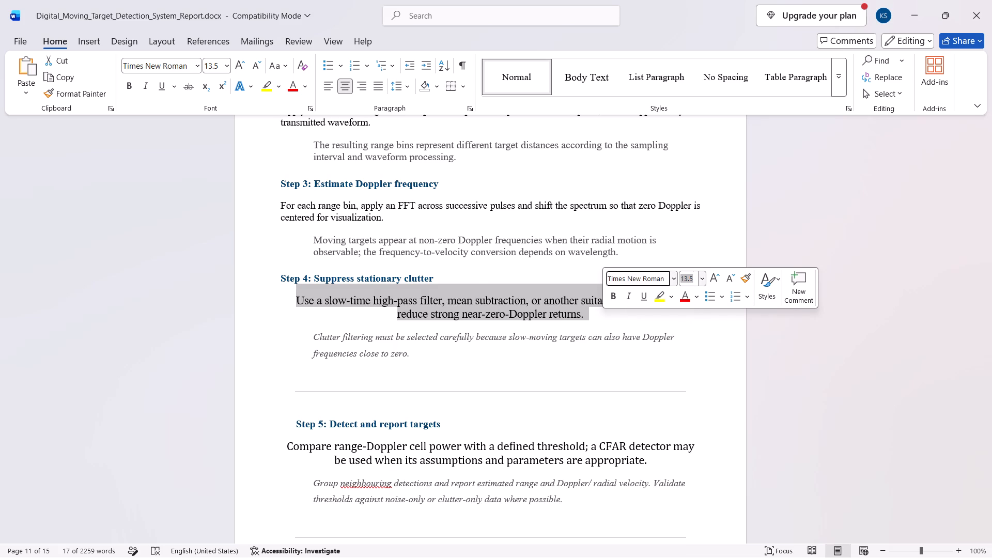
pyautogui.press('BackSpace')
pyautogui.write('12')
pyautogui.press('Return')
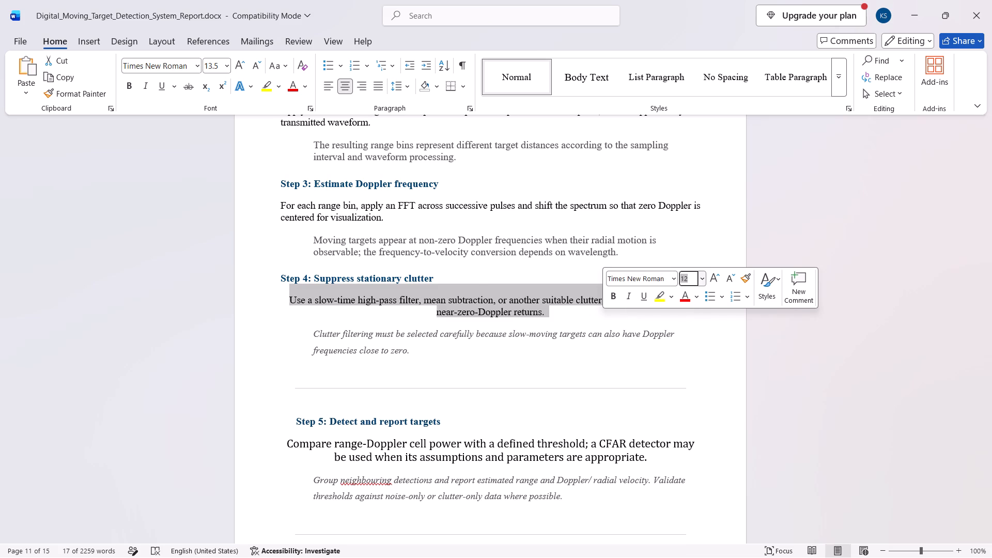
pyautogui.click(376, 84)
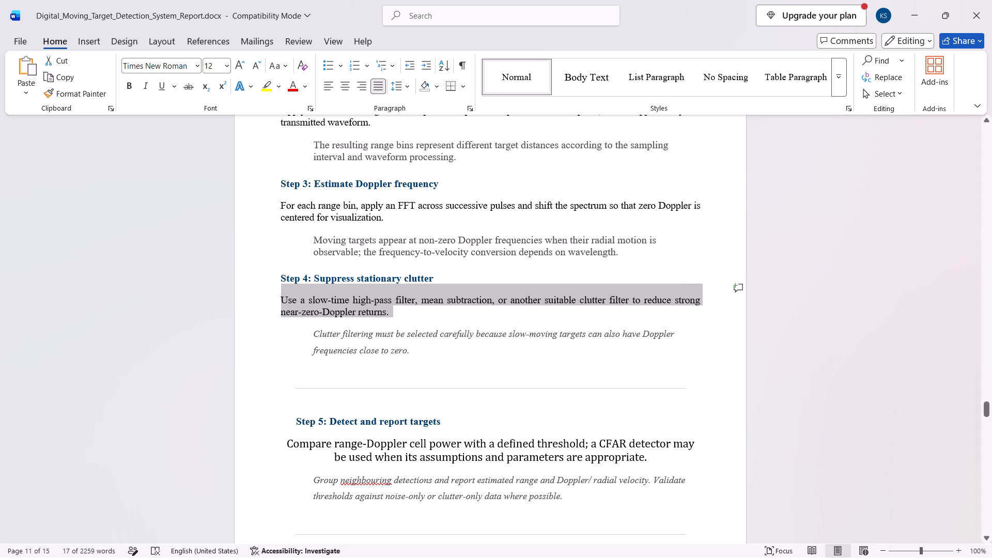
# Remove the italics from the Step 4 note beginning "Clutter filtering must be" and set its font size to 12.
pyautogui.click(424, 322)
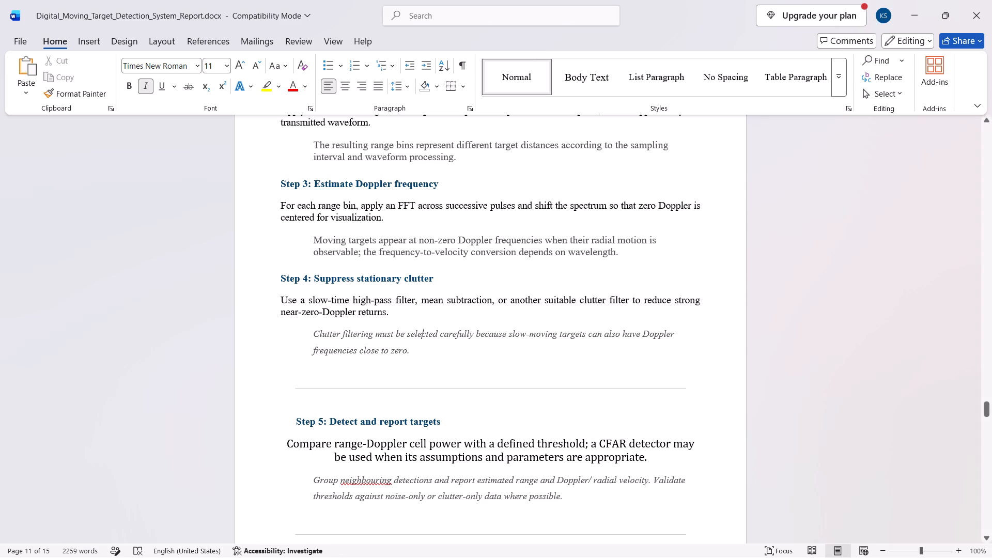
pyautogui.moveTo(316, 332); pyautogui.dragTo(414, 354)
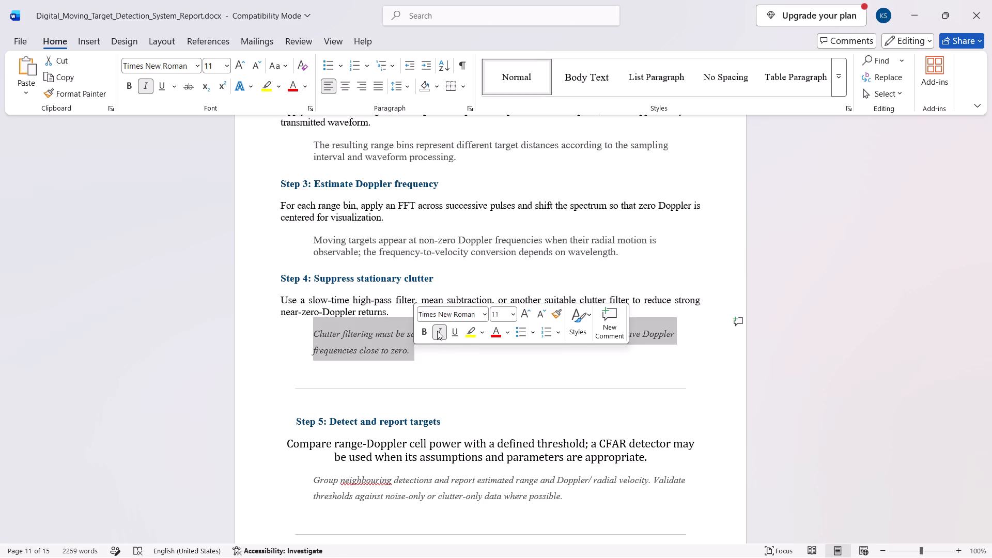
pyautogui.click(437, 331)
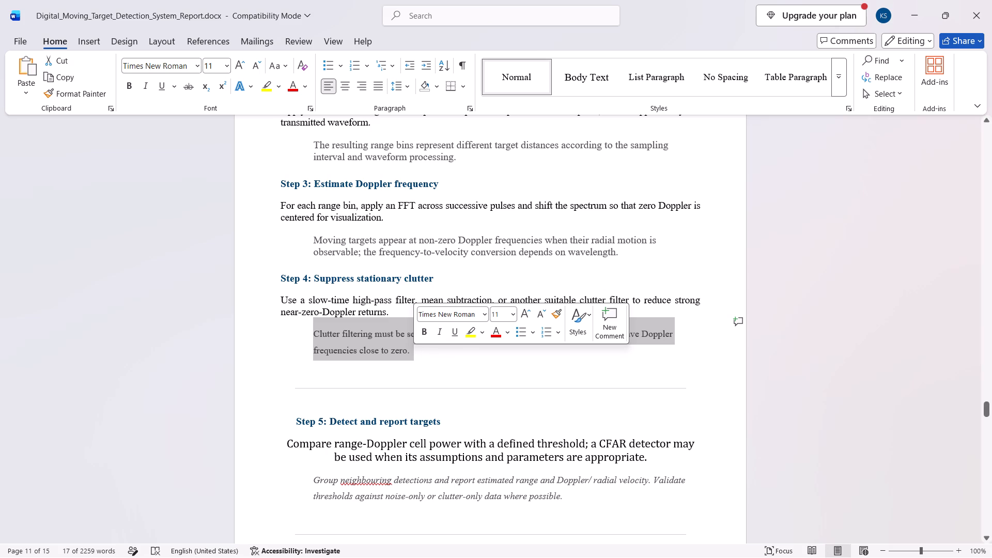
pyautogui.click(502, 315)
pyautogui.press('BackSpace')
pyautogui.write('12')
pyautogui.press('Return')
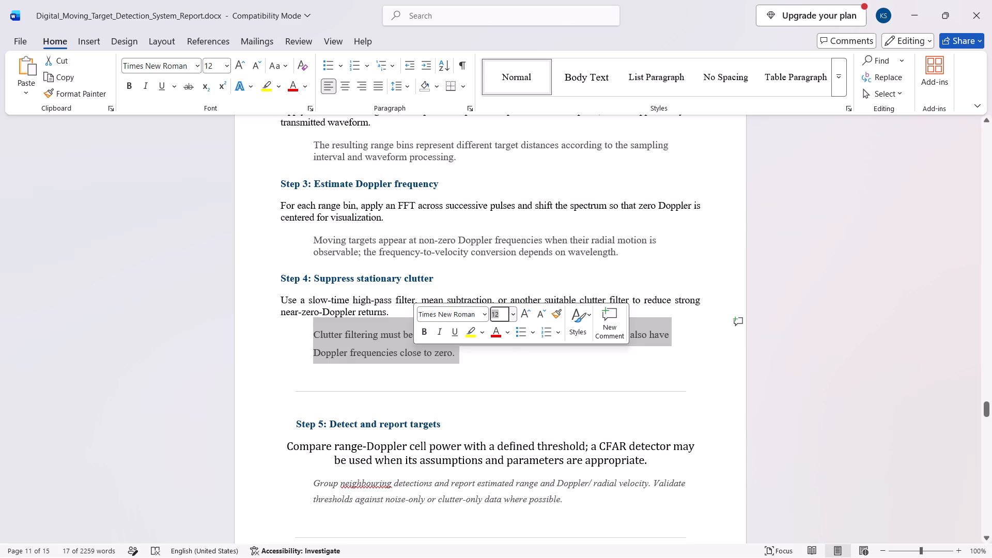
# Delete the divider line and empty paragraphs between the Step 4 note and the Step 5 heading, ending the note with a comma.
pyautogui.click(516, 387)
pyautogui.doubleClick(513, 389)
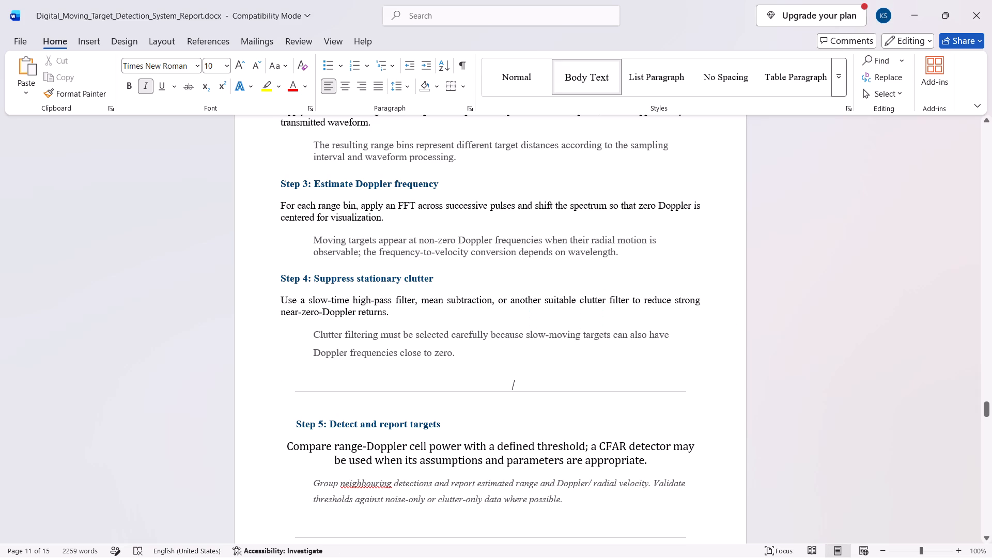
pyautogui.doubleClick(513, 389)
pyautogui.doubleClick(512, 389)
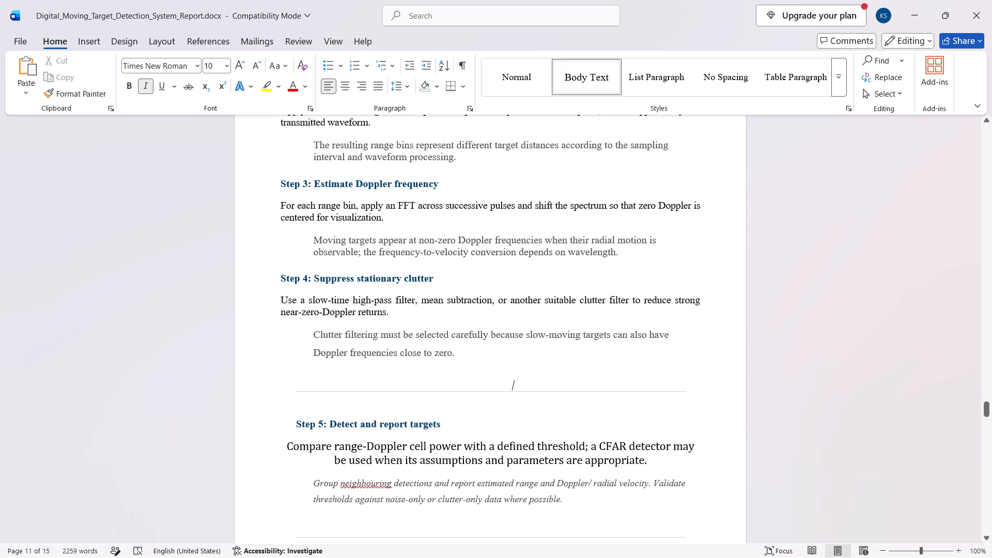
pyautogui.tripleClick(512, 389)
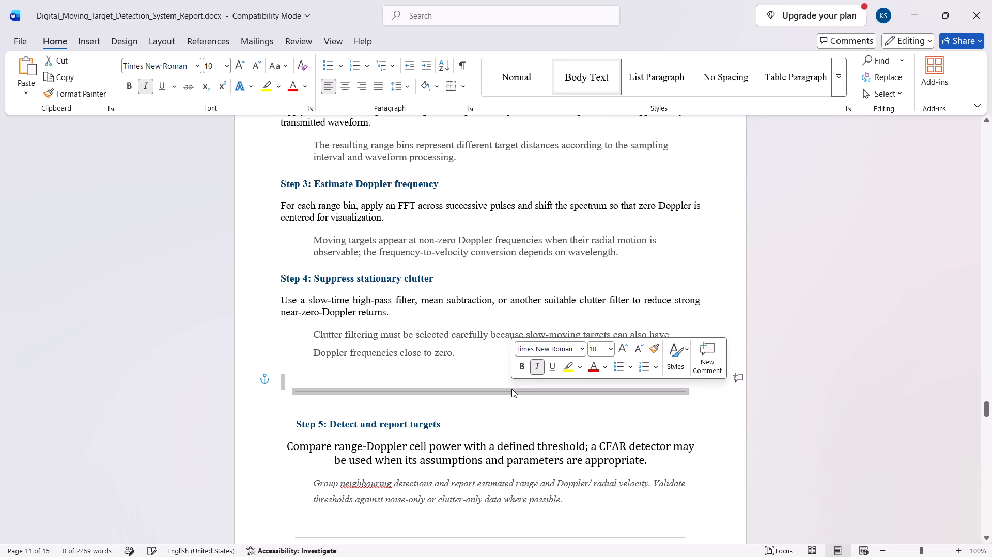
pyautogui.press('Delete')
pyautogui.press('BackSpace')
pyautogui.press('BackSpace')
pyautogui.press('BackSpace')
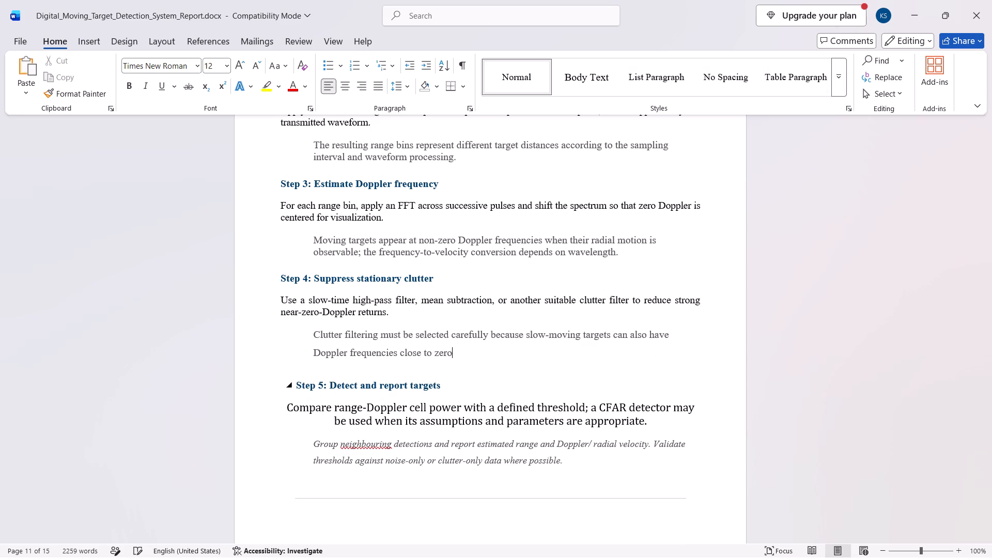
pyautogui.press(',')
pyautogui.press('Down')
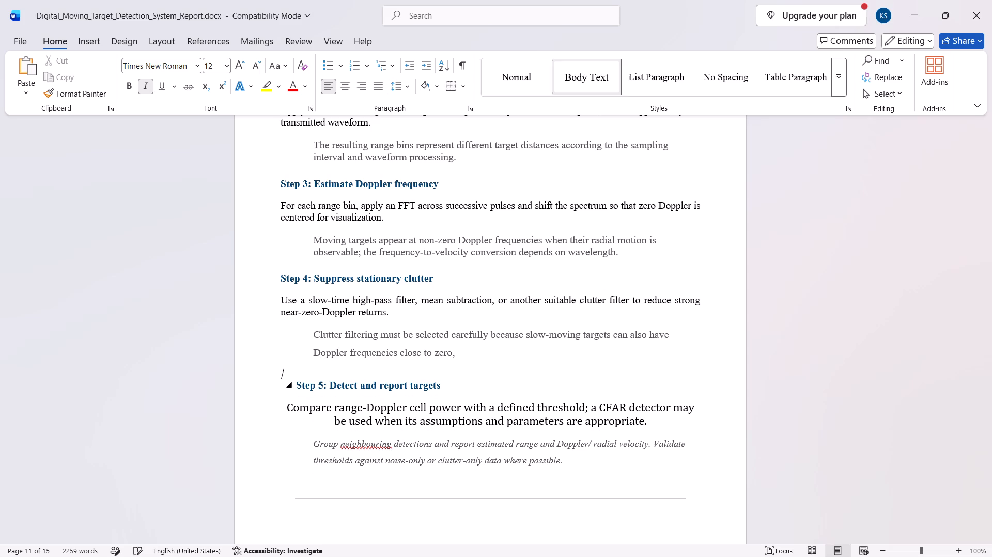
pyautogui.press('BackSpace')
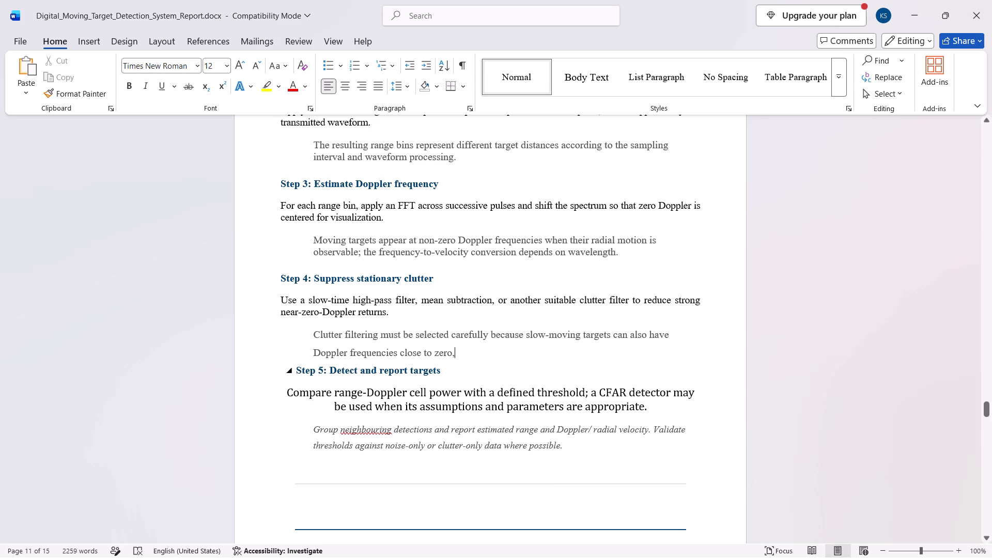
# Remove the left indent of the "Step 5: Detect and report targets" heading.
pyautogui.click(296, 370)
pyautogui.press('BackSpace')
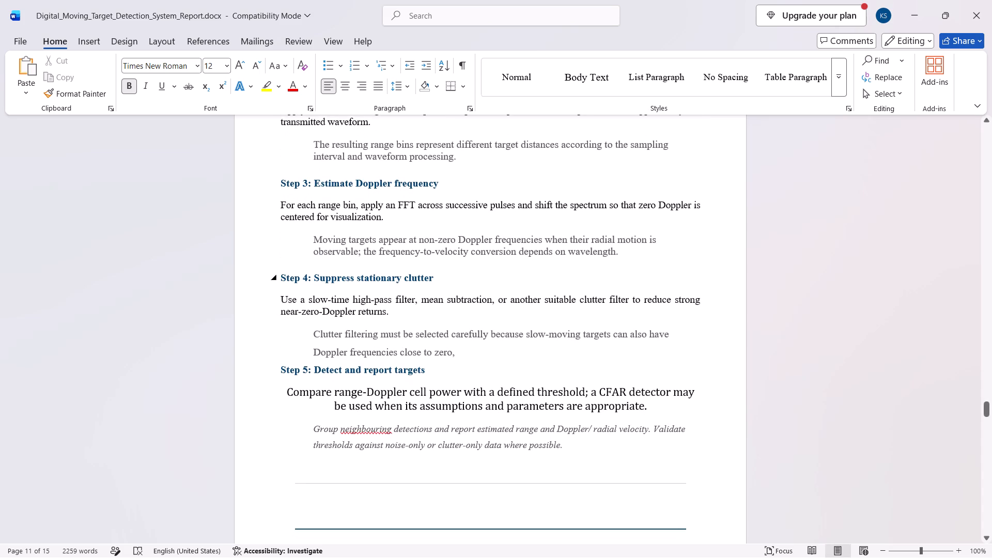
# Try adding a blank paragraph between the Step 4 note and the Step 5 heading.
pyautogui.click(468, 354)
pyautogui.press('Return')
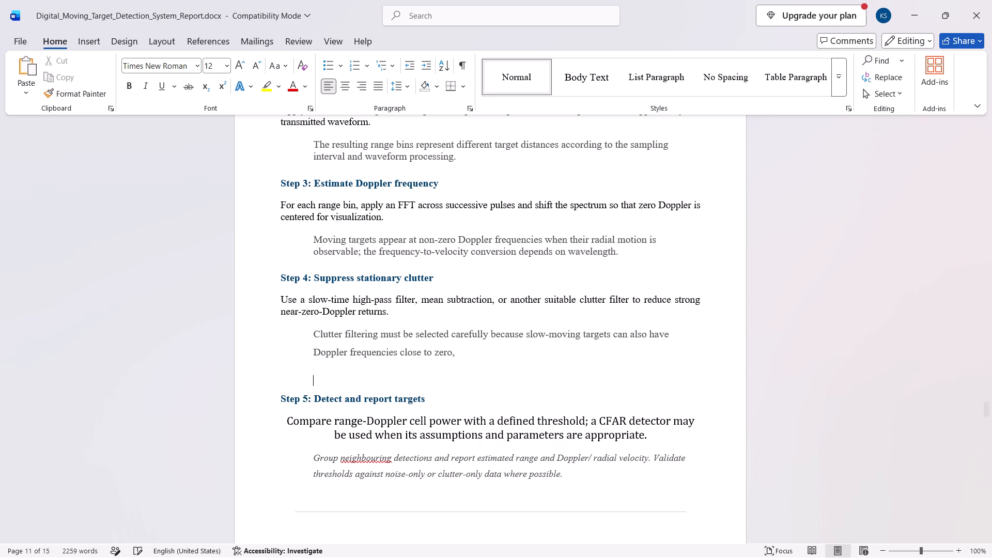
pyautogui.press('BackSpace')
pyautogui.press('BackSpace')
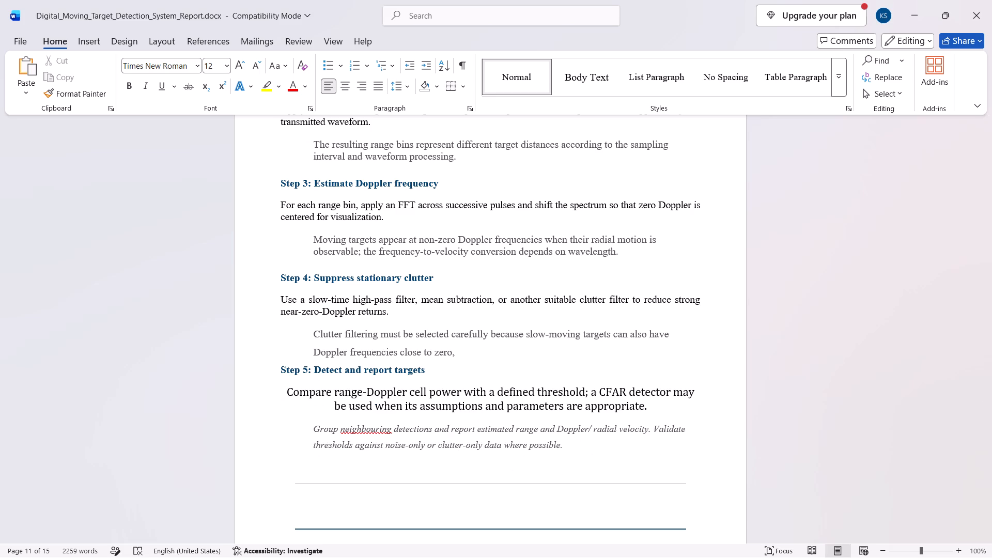
# Replace the empty paragraph between the Step 3 note and the Step 4 heading with a new blank paragraph.
pyautogui.click(421, 271)
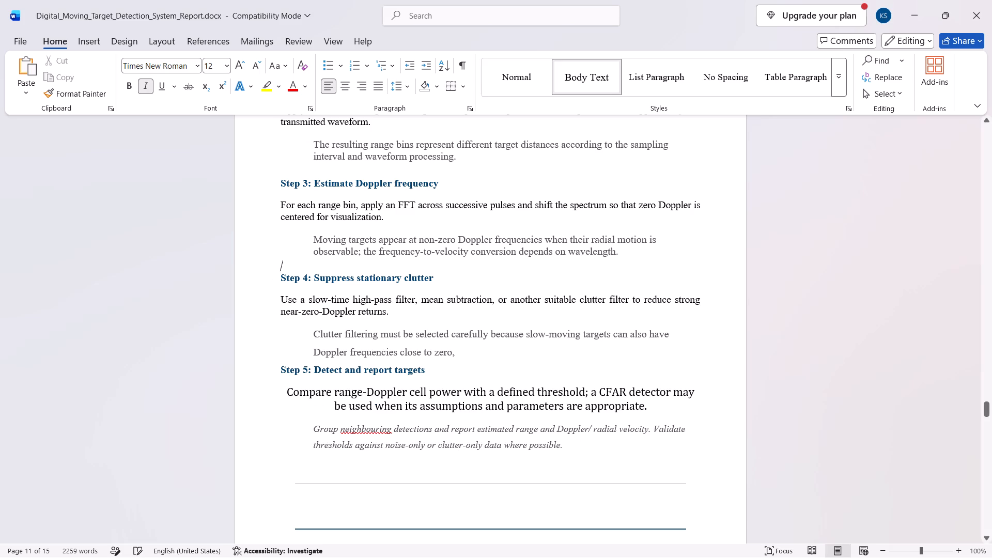
pyautogui.press('BackSpace')
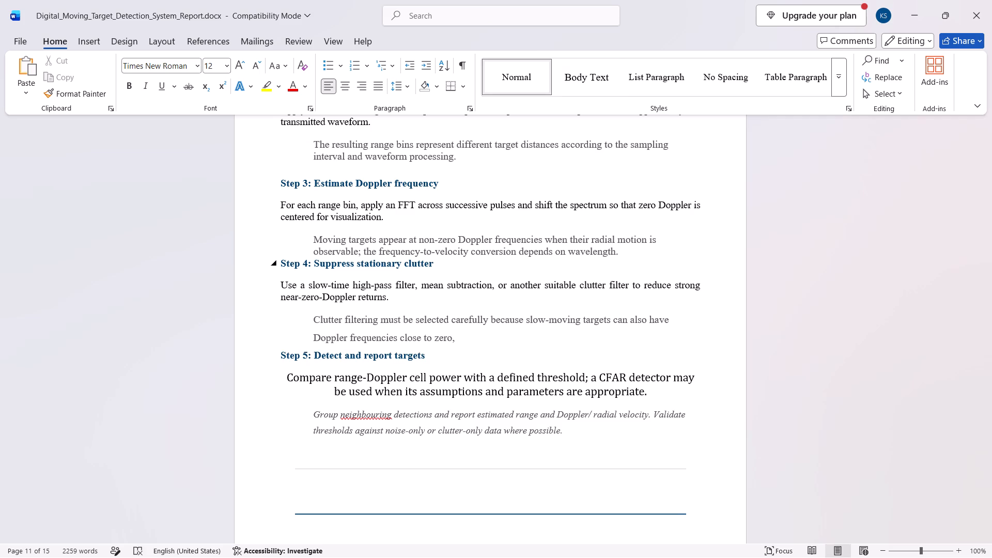
pyautogui.press('Return')
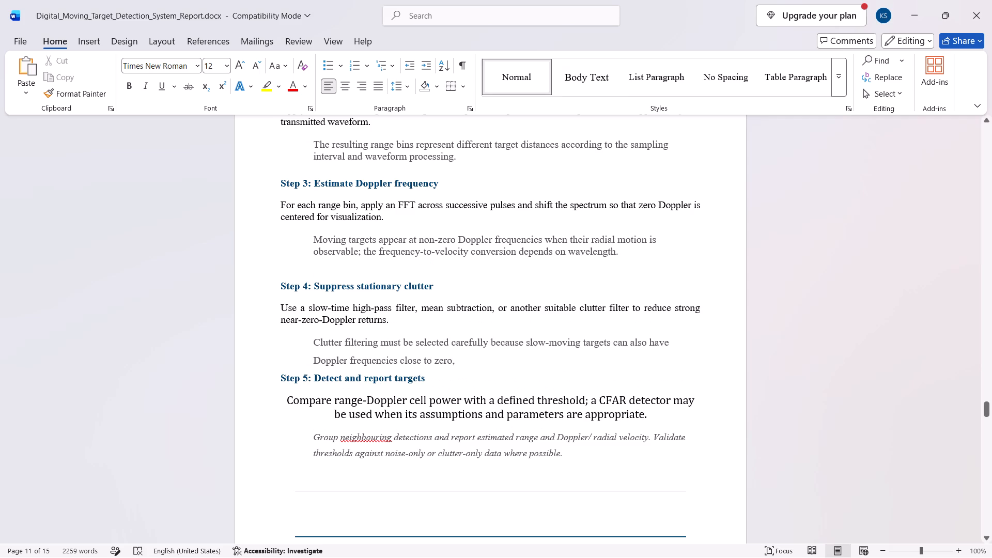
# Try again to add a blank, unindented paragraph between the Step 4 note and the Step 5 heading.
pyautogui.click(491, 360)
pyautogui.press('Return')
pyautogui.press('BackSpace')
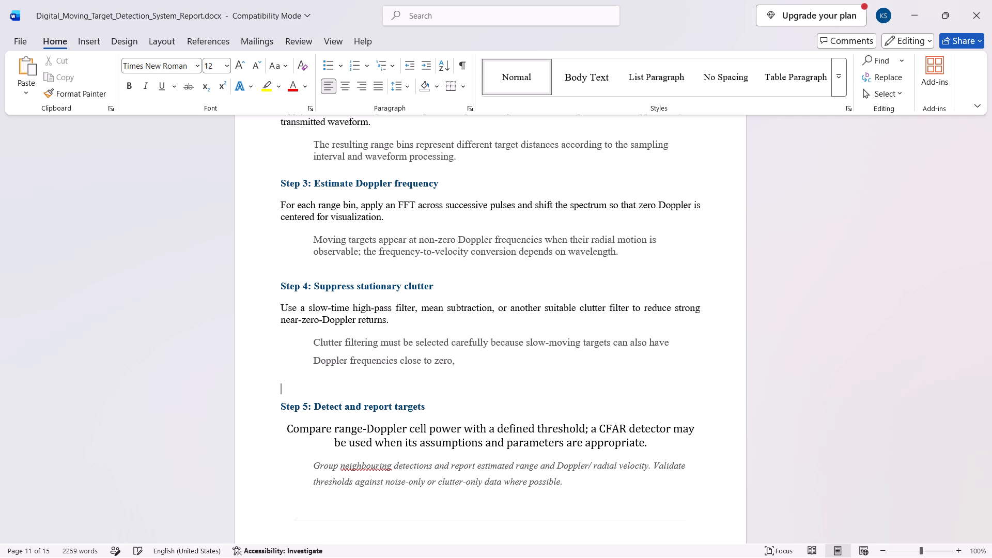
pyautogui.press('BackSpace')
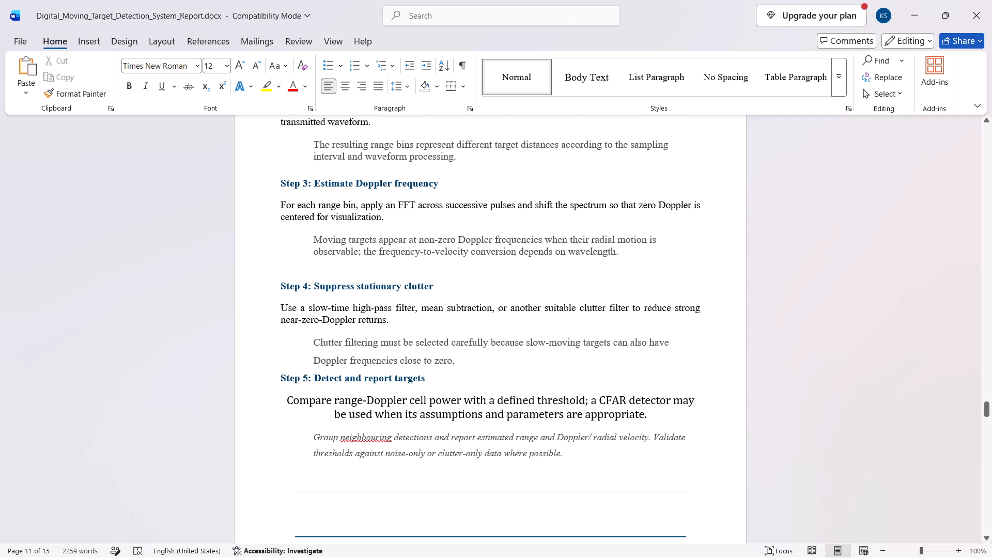
# Format the Step 5 description beginning "Compare range-Doppler cell power" as Times New Roman, size 12, justified.
pyautogui.moveTo(285, 397); pyautogui.dragTo(675, 417)
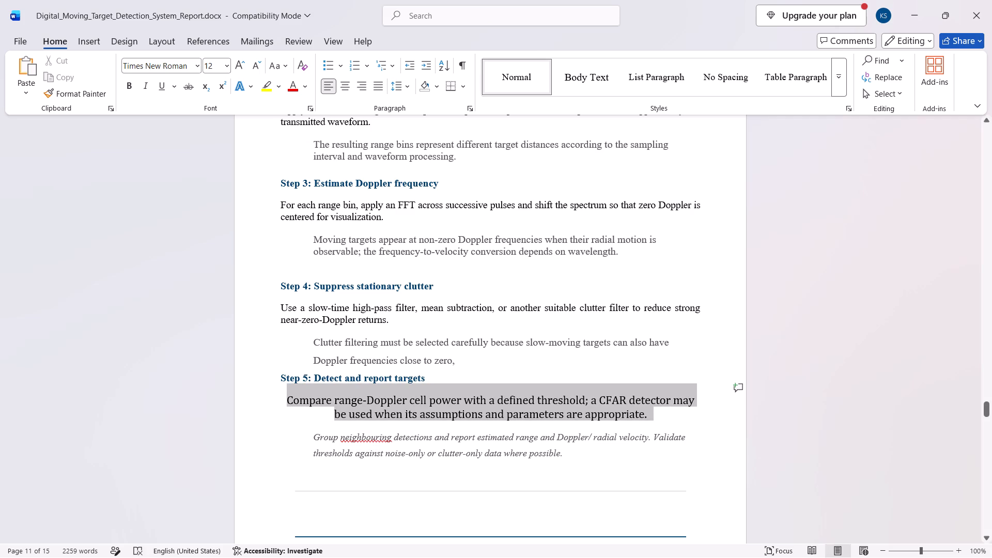
pyautogui.moveTo(675, 417); pyautogui.dragTo(675, 418)
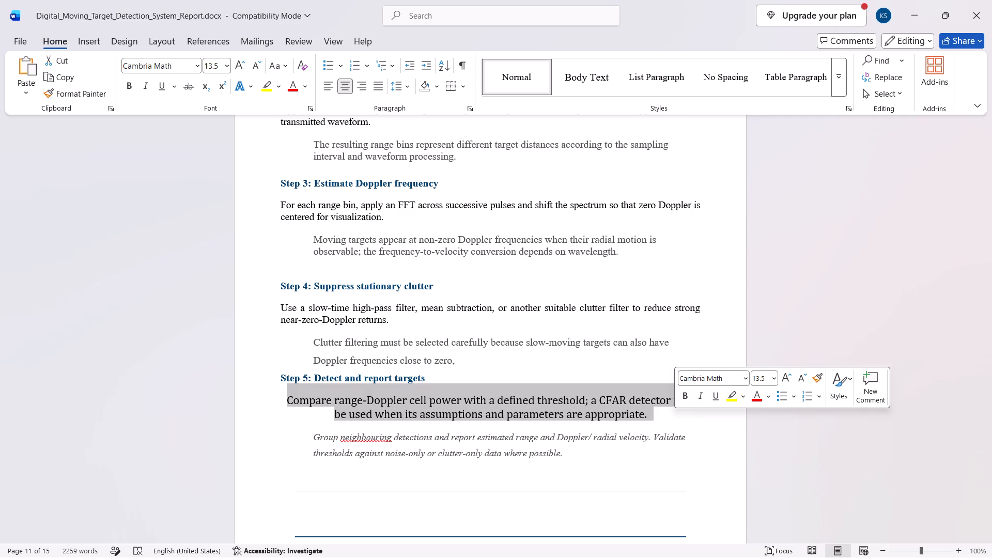
pyautogui.click(725, 378)
pyautogui.press('BackSpace')
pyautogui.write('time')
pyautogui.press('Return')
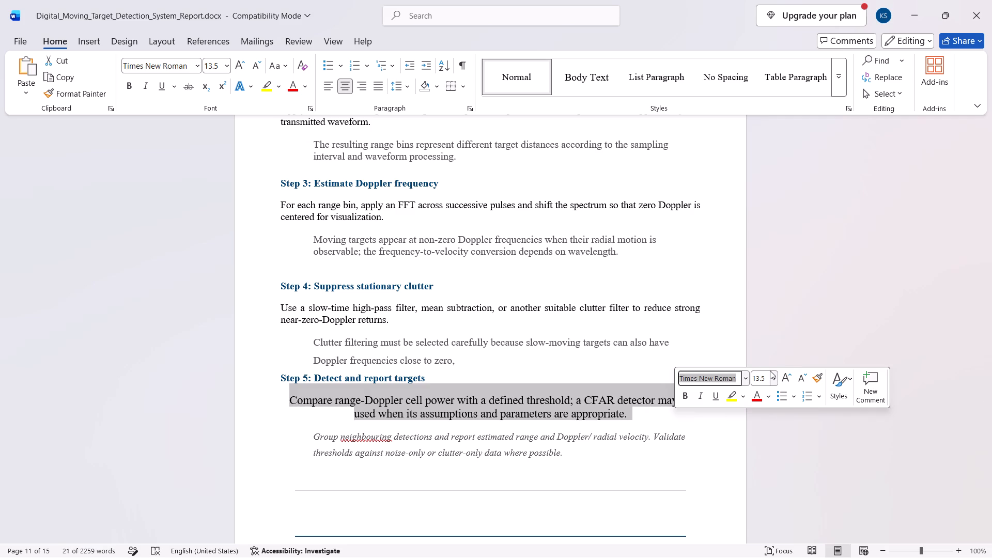
pyautogui.click(766, 379)
pyautogui.press('BackSpace')
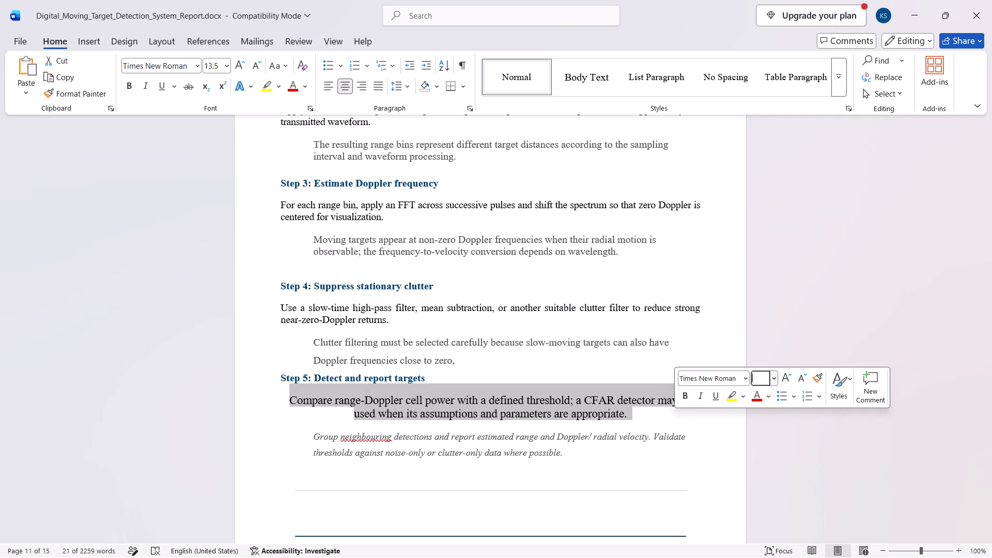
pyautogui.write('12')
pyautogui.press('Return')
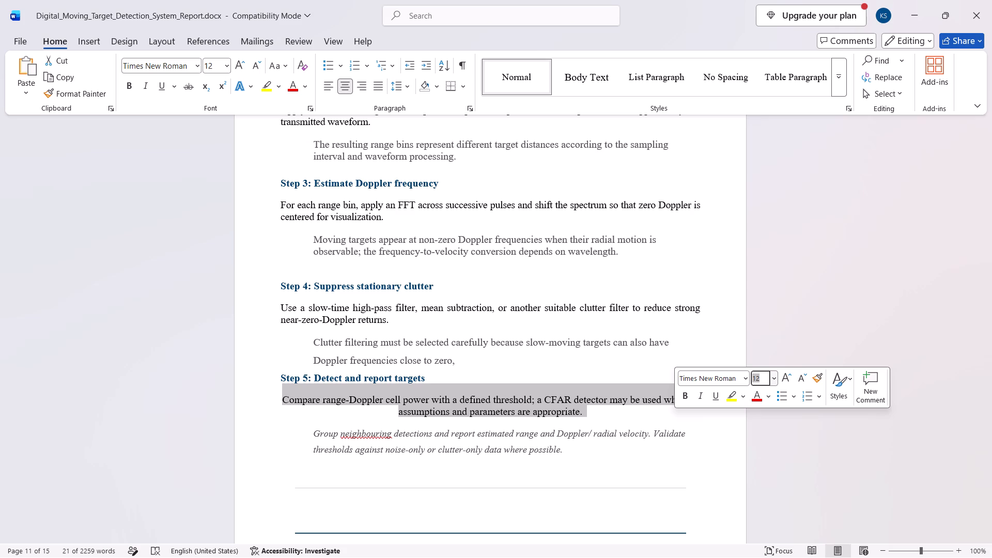
pyautogui.click(379, 87)
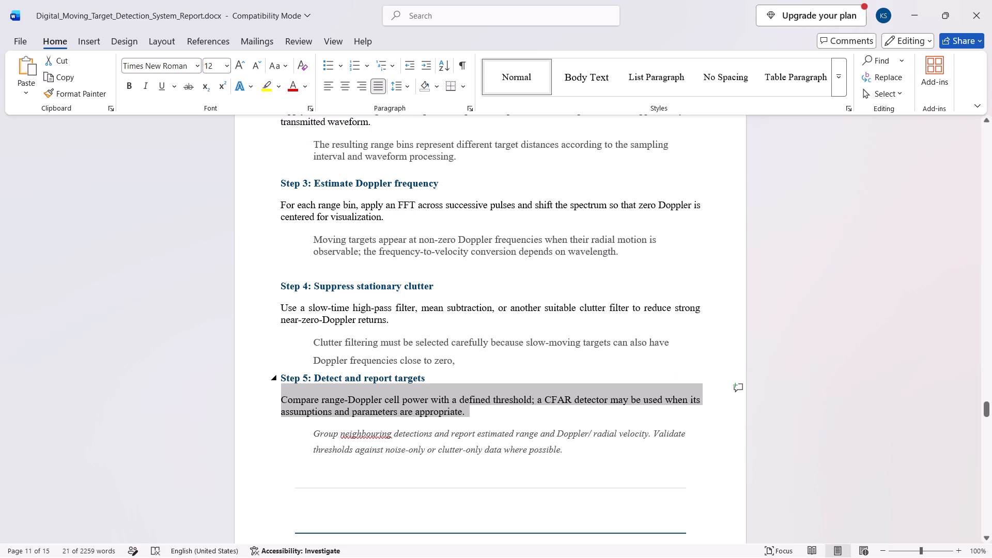
# Remove the italics from the Step 5 note beginning "Group neighbouring detections" and set its font size to 12.
pyautogui.click(470, 455)
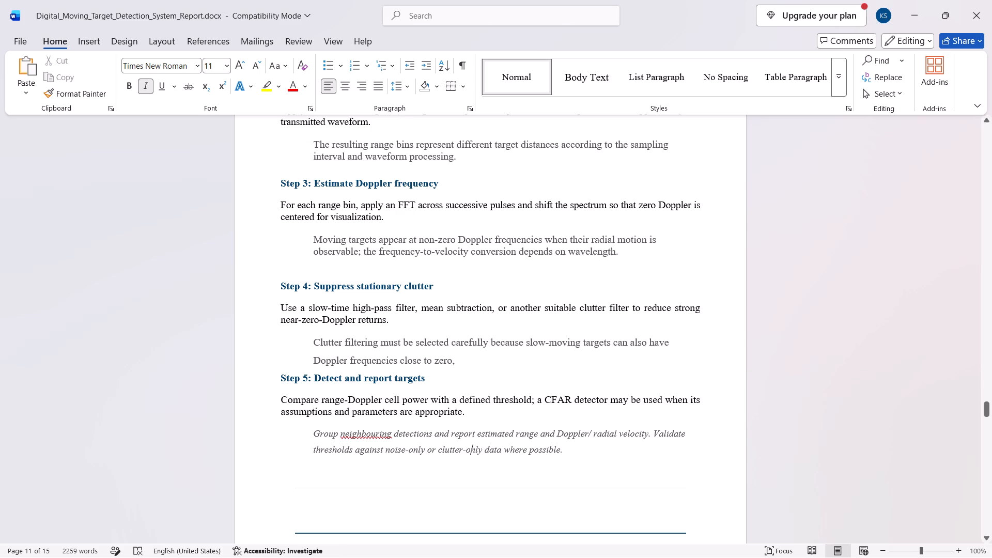
pyautogui.moveTo(314, 431); pyautogui.dragTo(577, 461)
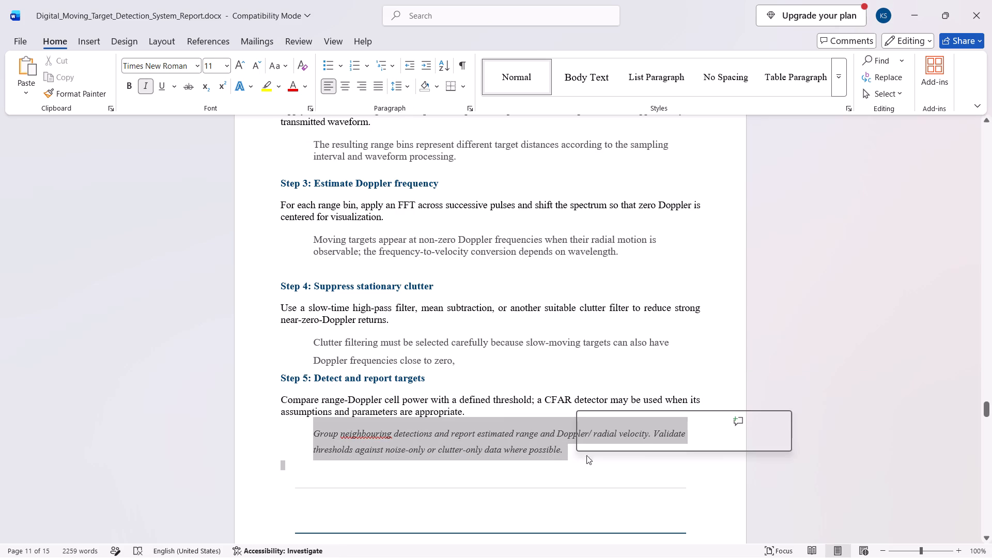
pyautogui.click(606, 439)
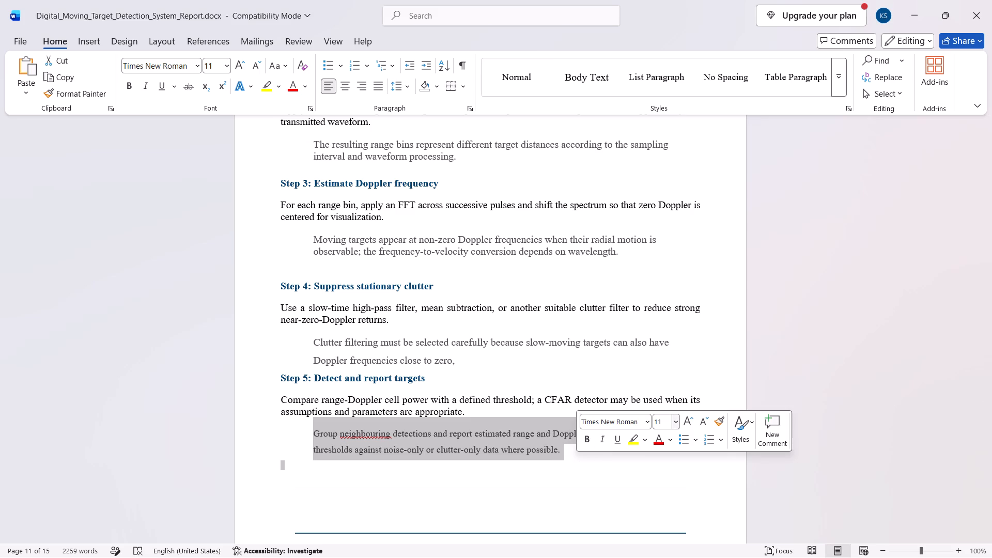
pyautogui.click(660, 422)
pyautogui.press('BackSpace')
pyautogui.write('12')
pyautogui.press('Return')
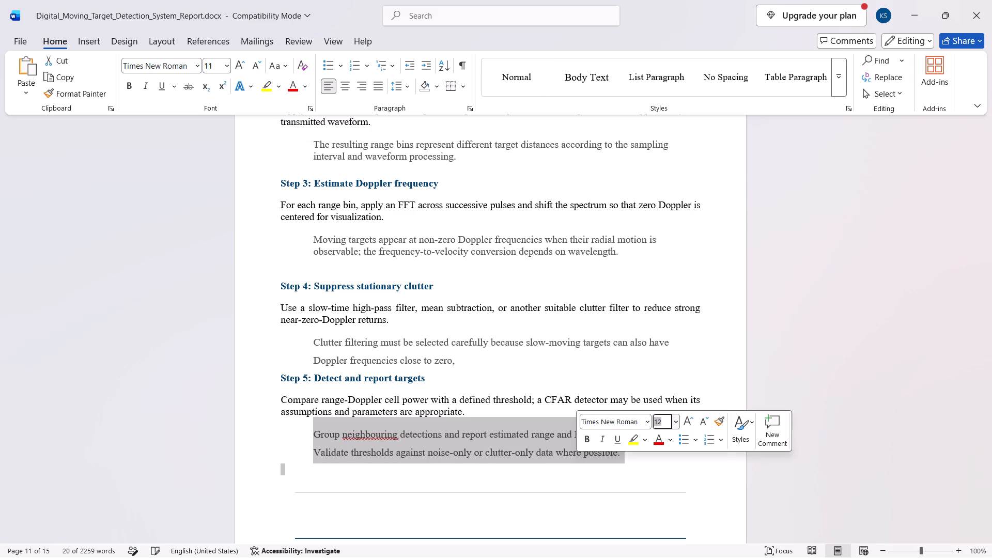
pyautogui.click(619, 500)
# Delete the grey and blue horizontal lines between the Step 5 note and the 3.4 Technology Used heading.
pyautogui.scroll(-1, 619, 500)
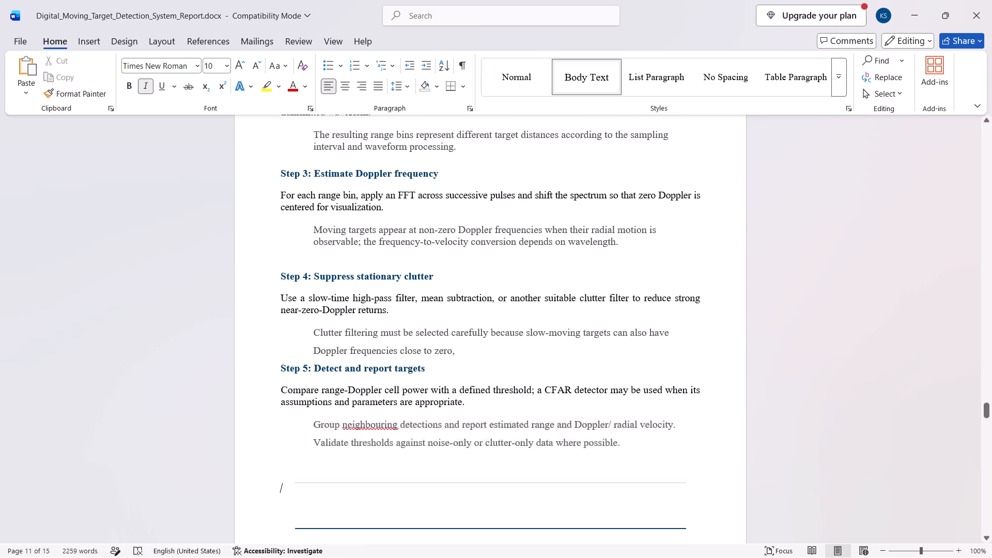
pyautogui.scroll(-2, 619, 500)
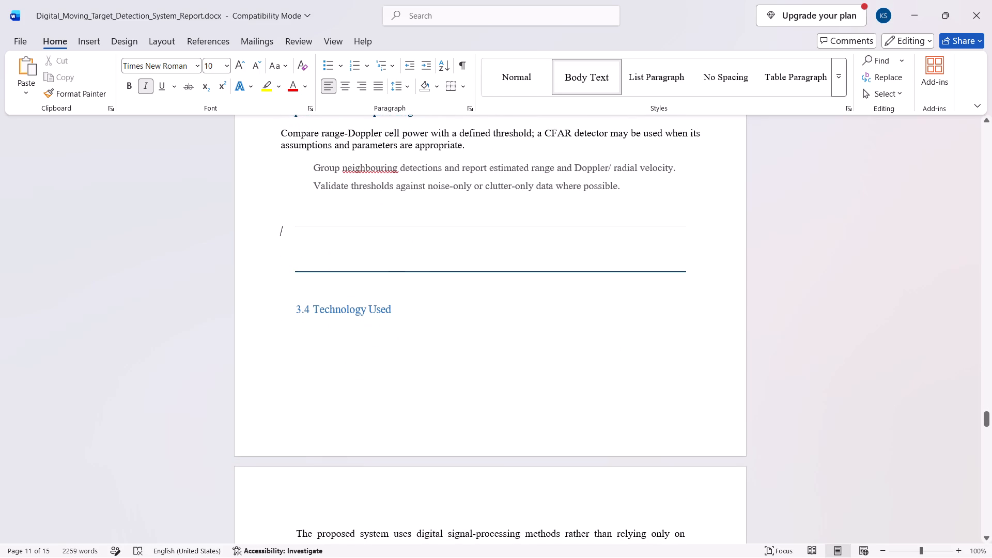
pyautogui.doubleClick(538, 226)
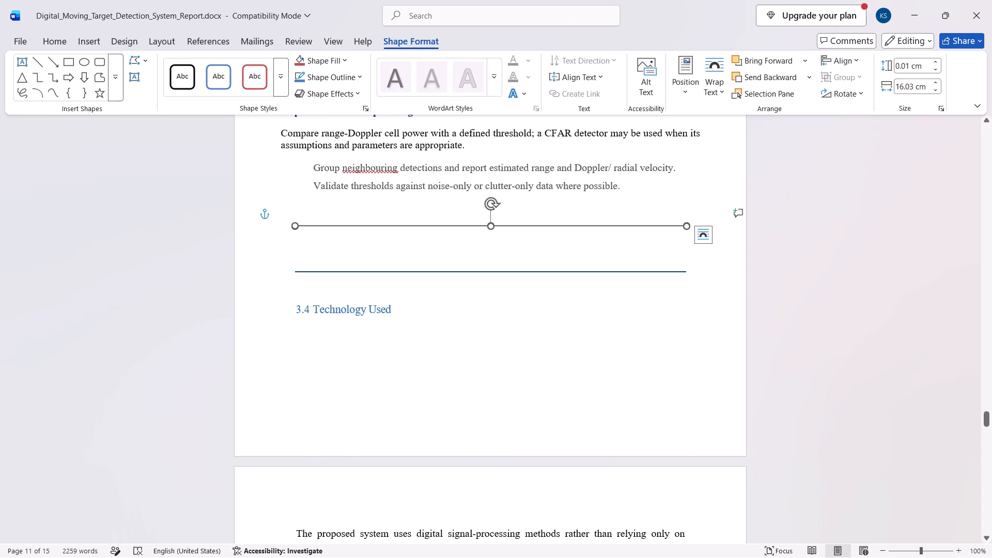
pyautogui.press('Delete')
pyautogui.press('BackSpace')
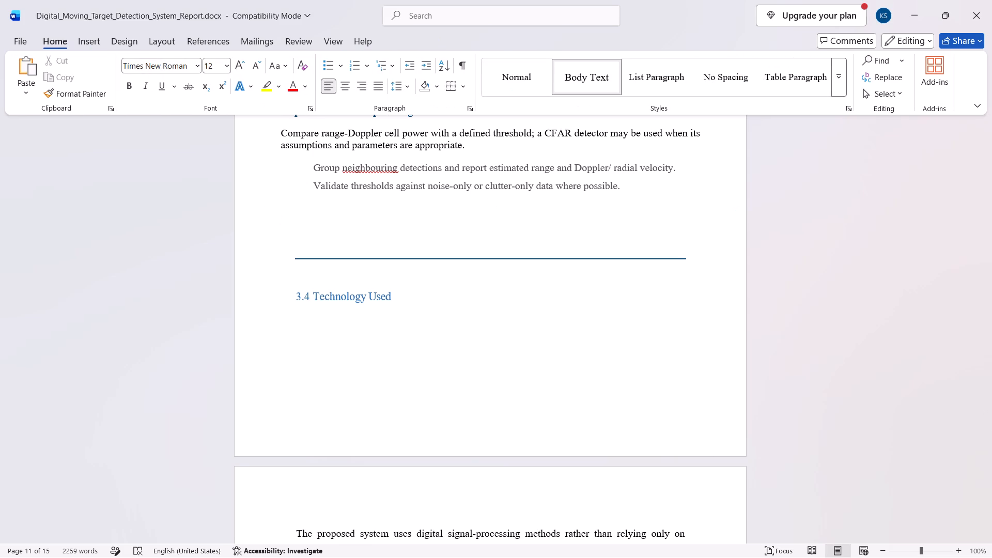
pyautogui.doubleClick(568, 255)
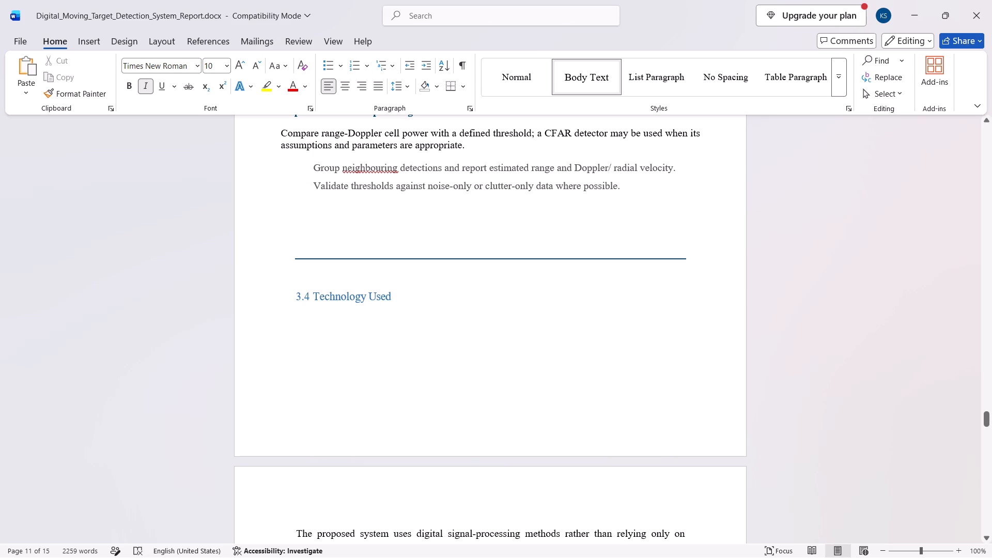
pyautogui.doubleClick(568, 257)
pyautogui.doubleClick(568, 257)
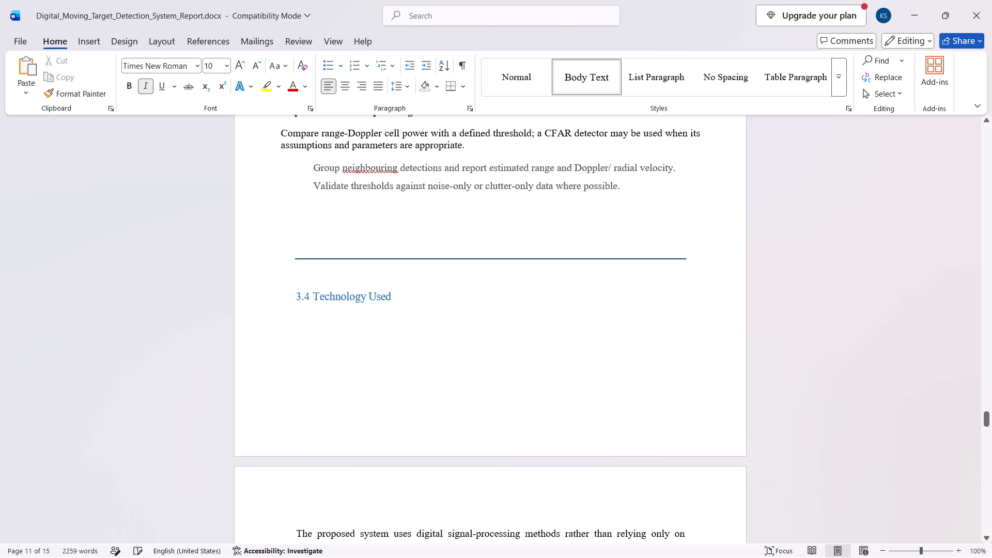
pyautogui.tripleClick(568, 257)
pyautogui.press('Delete')
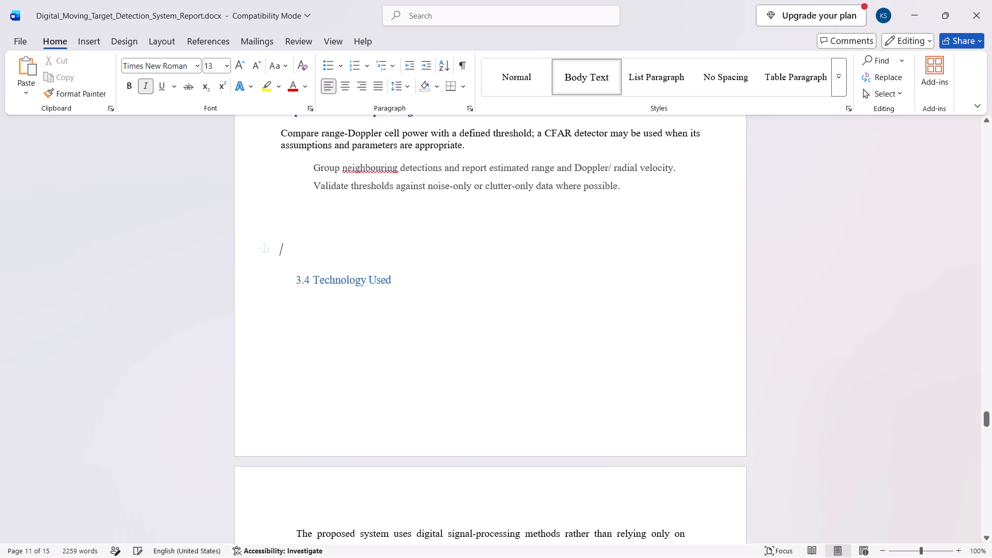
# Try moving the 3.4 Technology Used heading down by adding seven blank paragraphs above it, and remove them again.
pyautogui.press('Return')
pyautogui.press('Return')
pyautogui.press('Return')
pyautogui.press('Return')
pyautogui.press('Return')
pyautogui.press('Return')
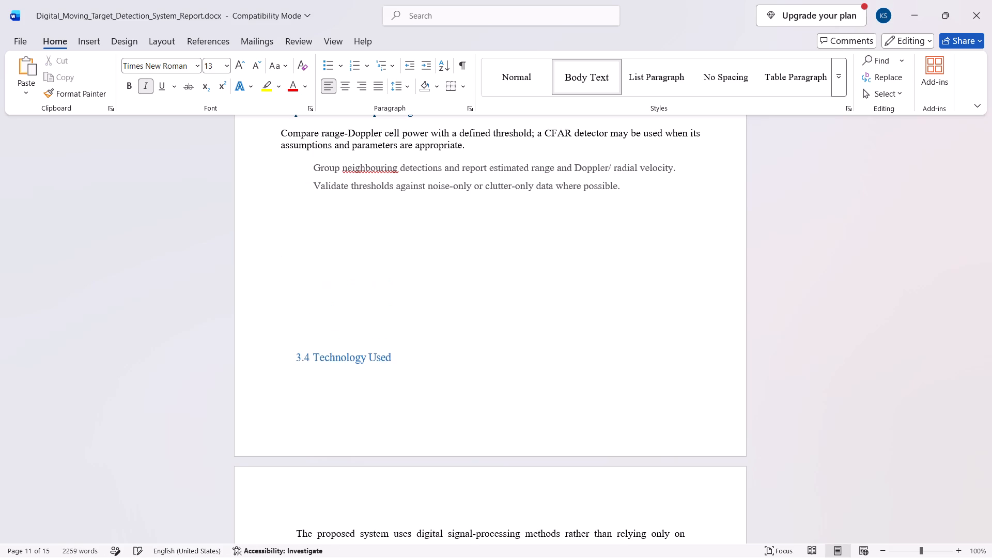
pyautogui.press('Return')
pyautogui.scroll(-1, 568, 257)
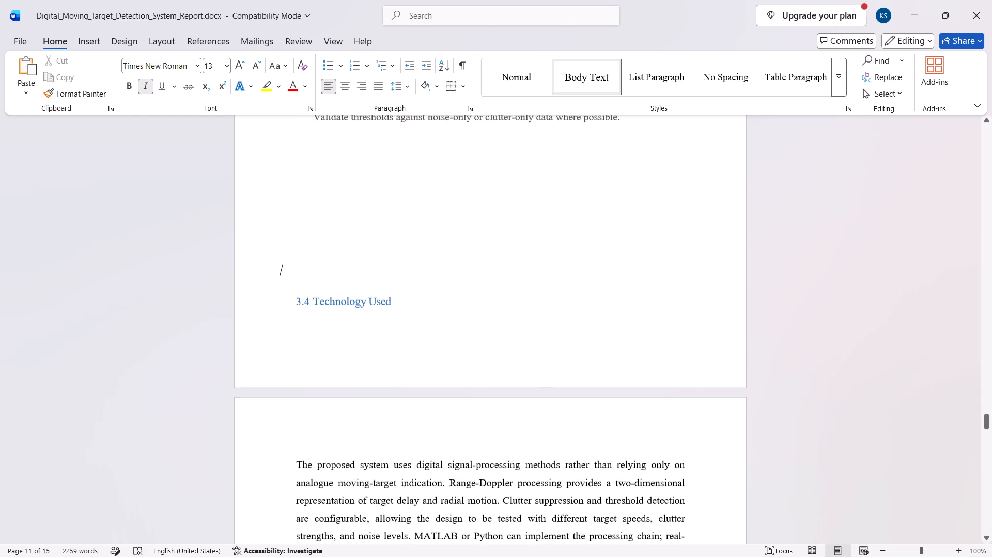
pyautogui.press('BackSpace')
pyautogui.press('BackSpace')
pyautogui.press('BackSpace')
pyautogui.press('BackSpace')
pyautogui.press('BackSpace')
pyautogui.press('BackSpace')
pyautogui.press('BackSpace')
# Remove the surplus empty paragraphs between the Step 5 note and the 3.4 Technology Used heading.
pyautogui.press('BackSpace')
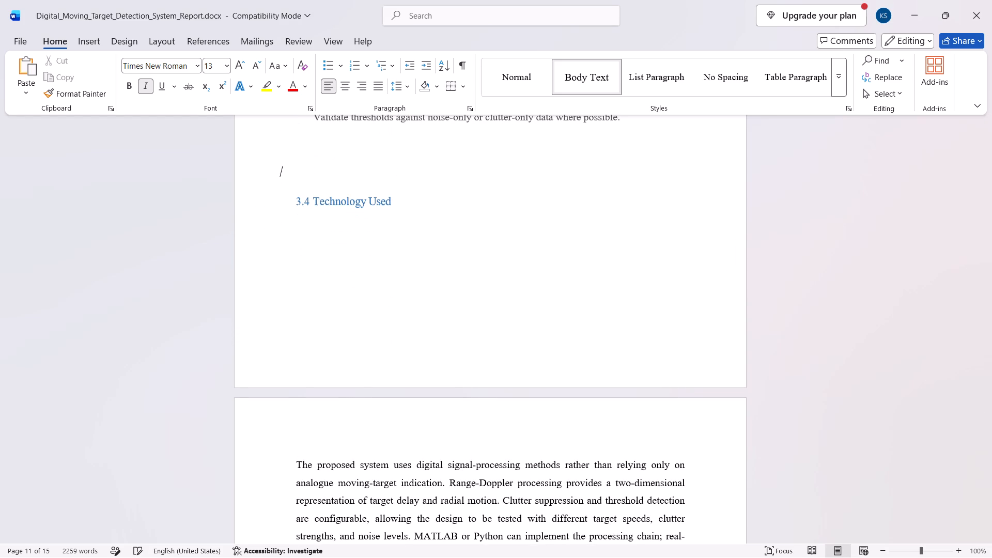
pyautogui.scroll(1, 568, 257)
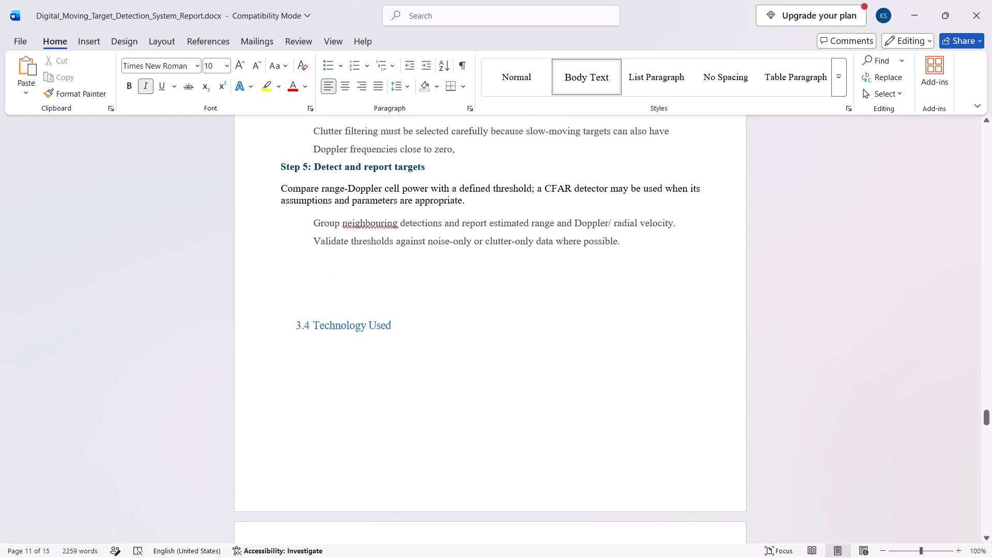
pyautogui.press('BackSpace')
pyautogui.press('BackSpace')
pyautogui.press('BackSpace')
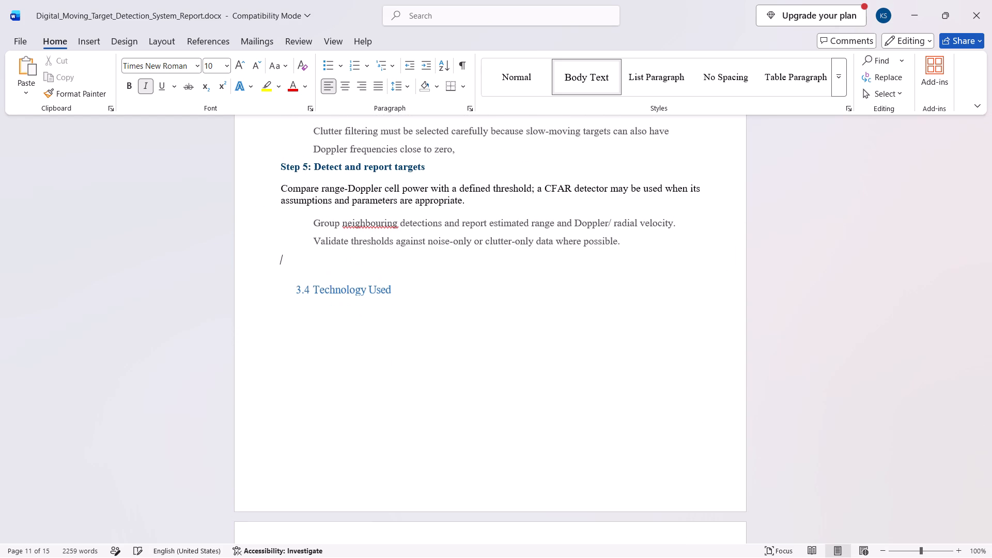
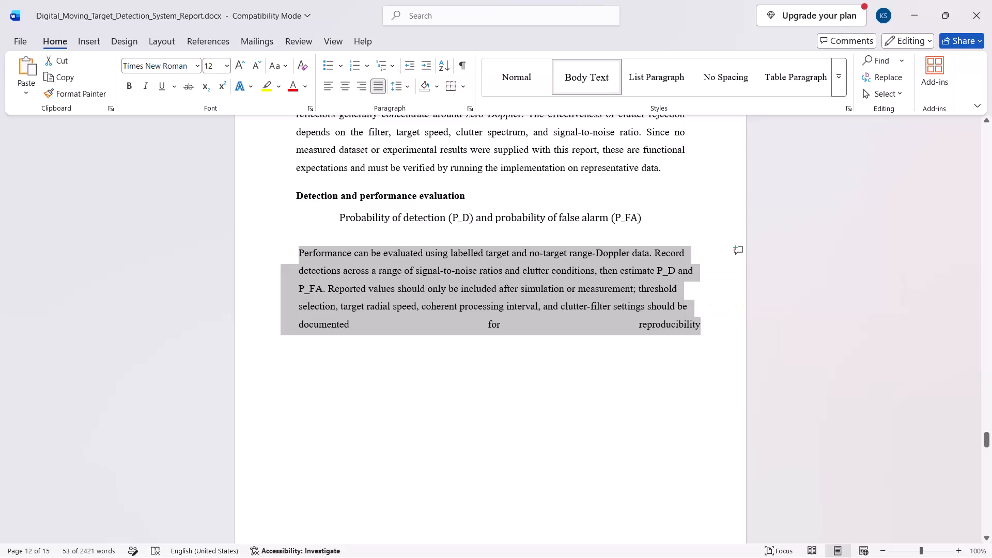
# Left-align the paragraph beginning "Performance can be evaluated" under Detection and performance evaluation in Chapter 4.
pyautogui.click(328, 87)
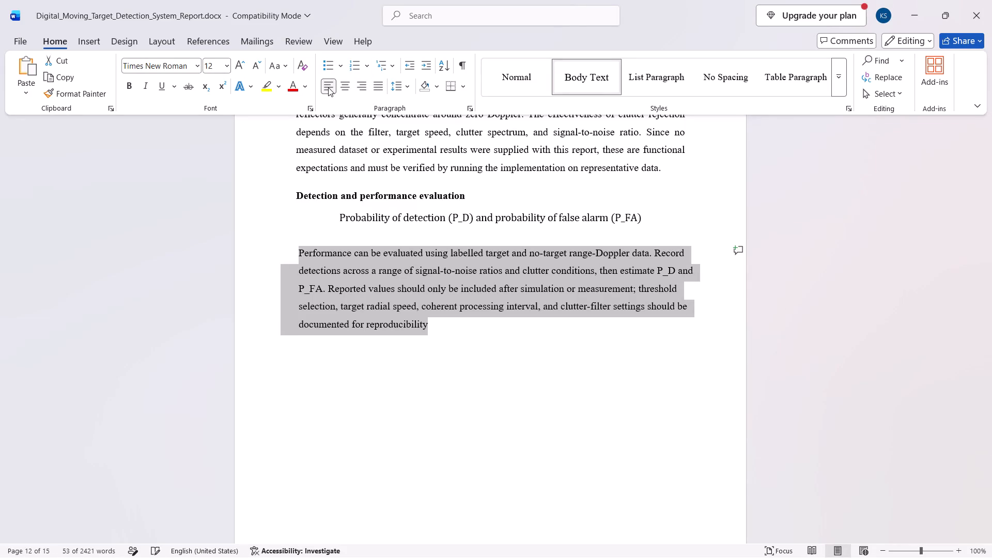
pyautogui.click(376, 85)
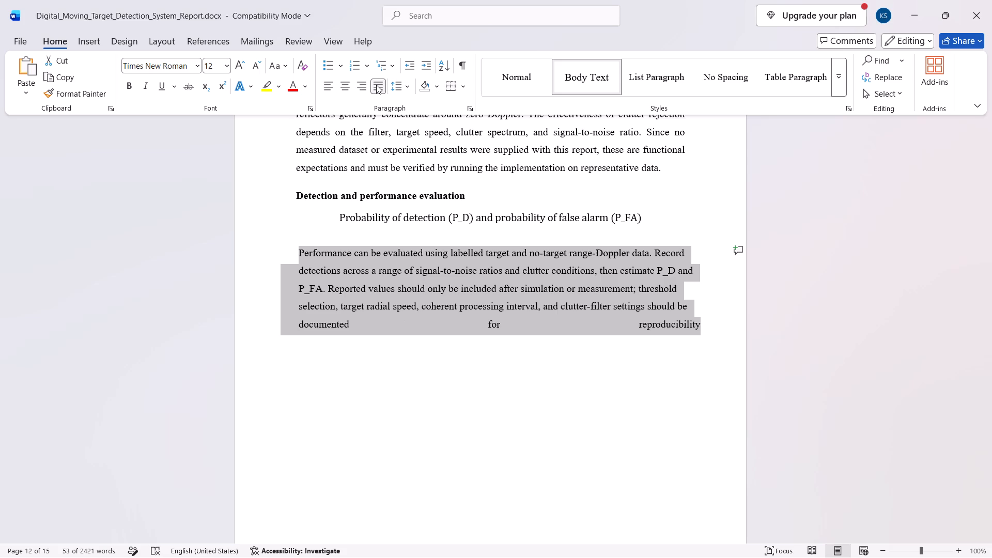
pyautogui.click(329, 88)
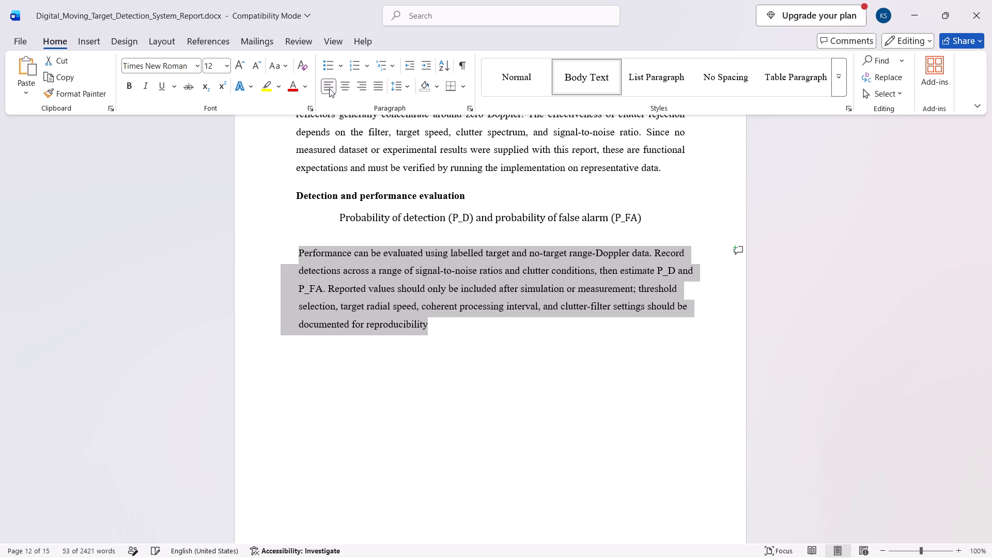
pyautogui.click(475, 358)
# Delete the duplicate "CHAPTER 4 RESULTS AND DISCUSSION" heading and all its text from the page after the formatted Chapter 4.
pyautogui.scroll(-1, 475, 358)
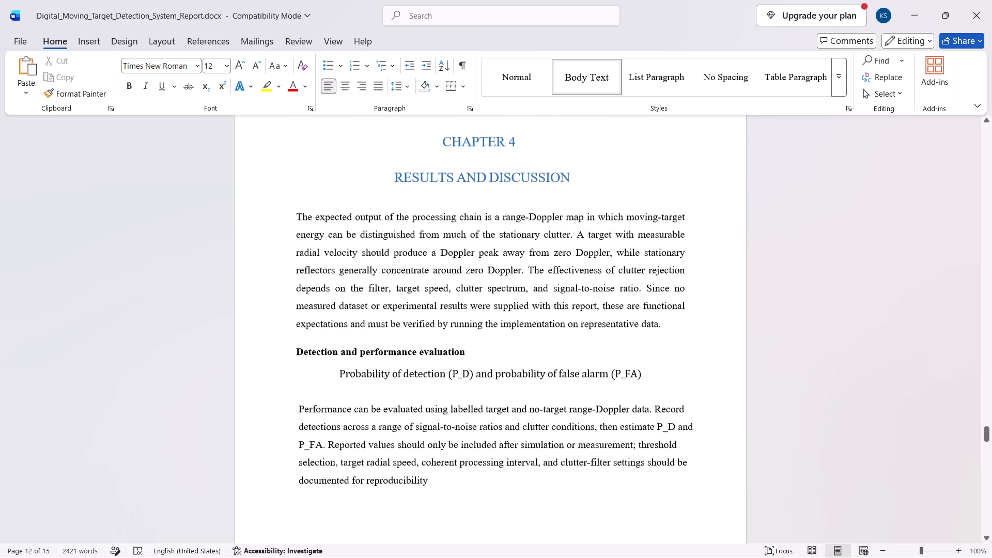
pyautogui.scroll(-1, 475, 358)
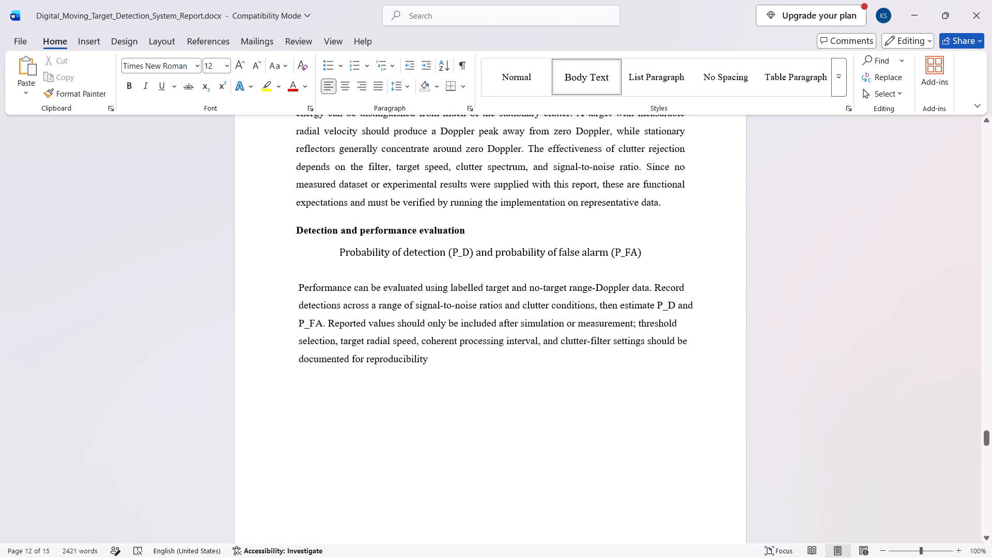
pyautogui.scroll(-1, 475, 358)
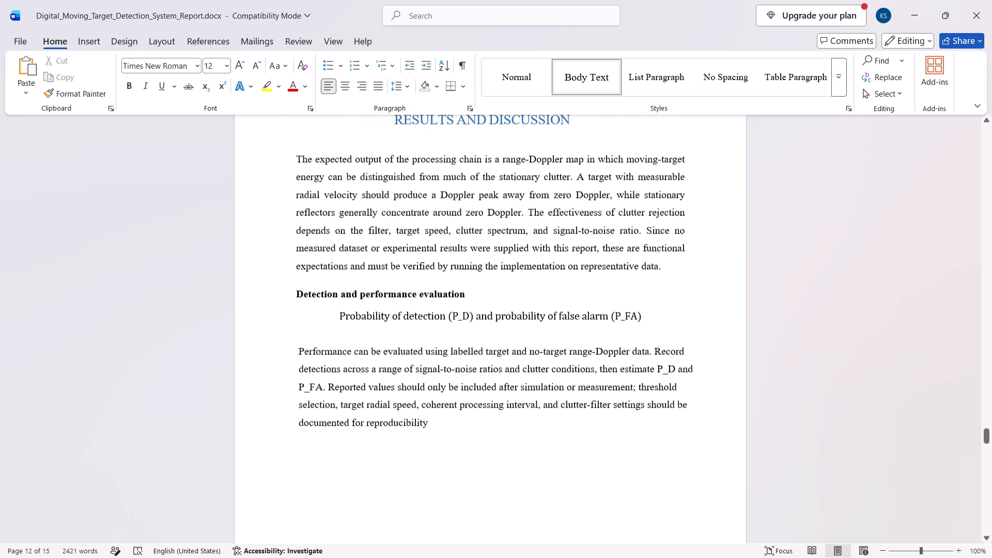
pyautogui.scroll(-4, 475, 358)
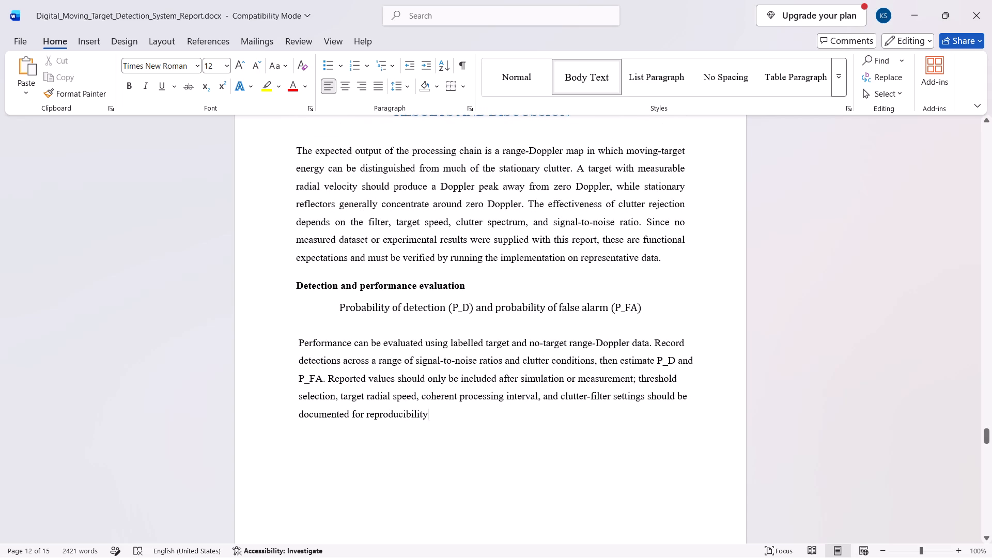
pyautogui.scroll(-2, 475, 358)
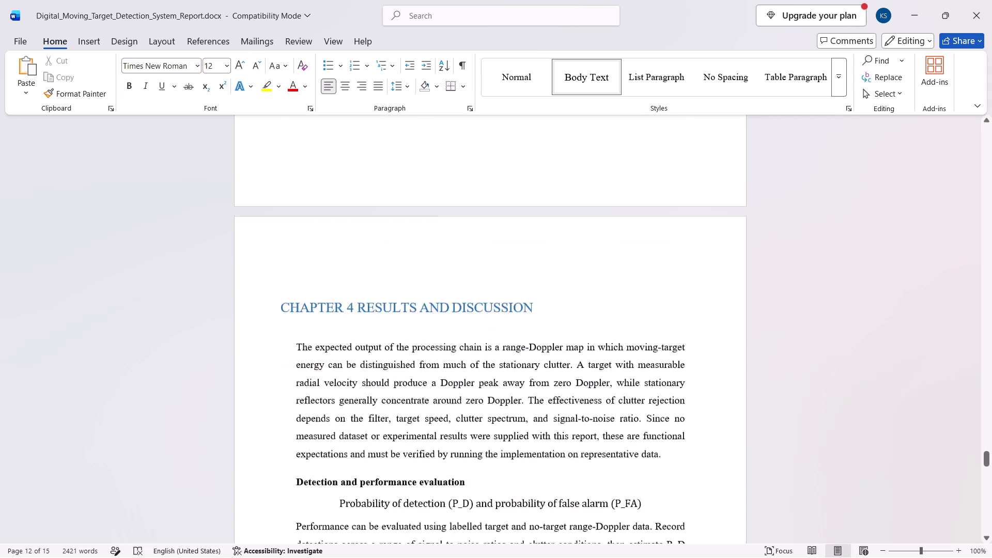
pyautogui.scroll(-1, 475, 358)
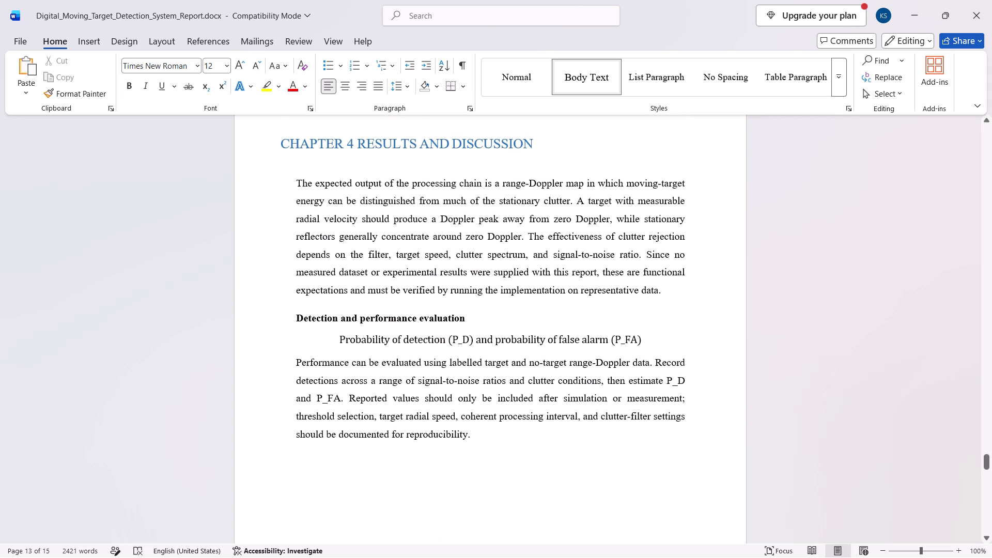
pyautogui.moveTo(280, 139); pyautogui.dragTo(460, 292)
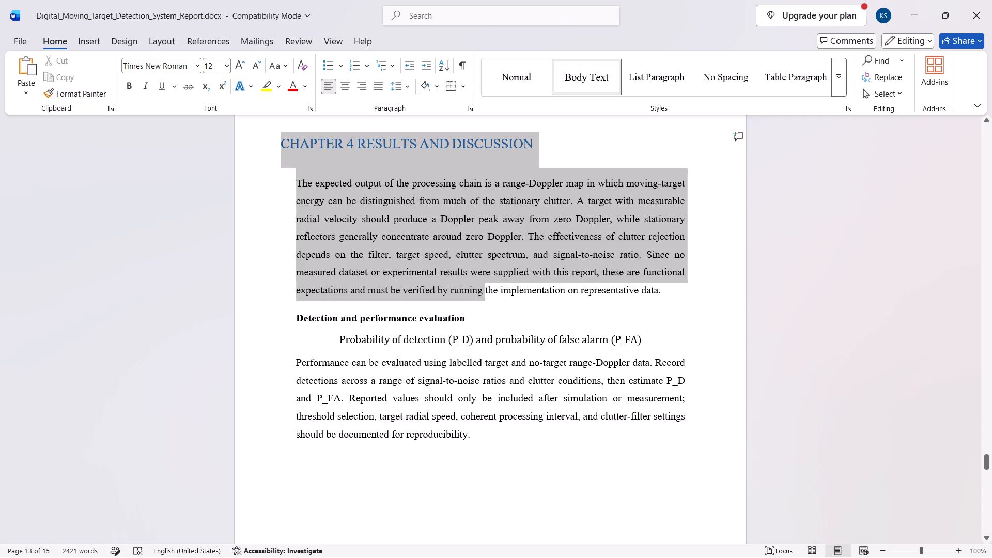
pyautogui.moveTo(460, 292); pyautogui.dragTo(512, 440)
pyautogui.scroll(-1, 512, 440)
pyautogui.press('Delete')
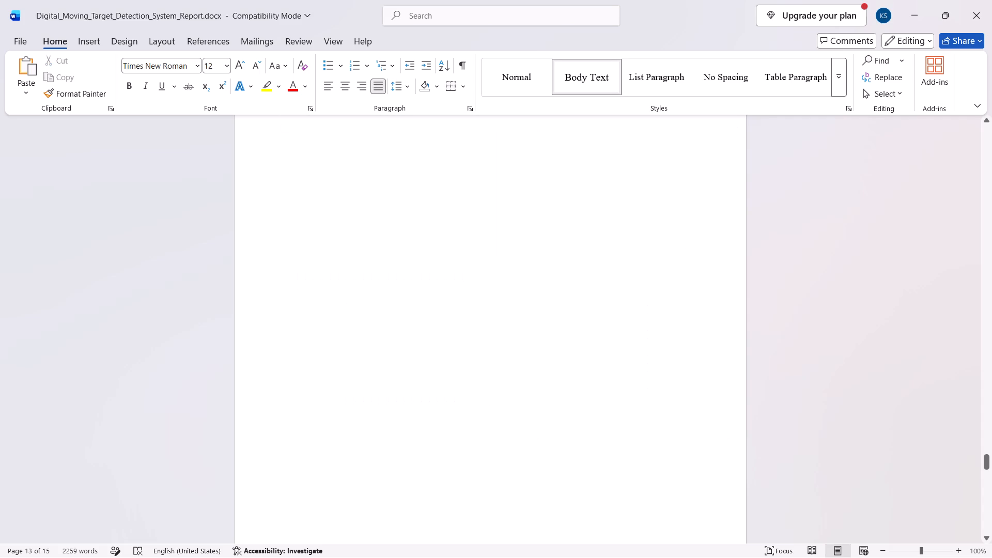
# Copy all of Chapter 5, Conclusion and Future Scope, and paste it onto the emptied page following Chapter 4.
pyautogui.scroll(-3, 512, 440)
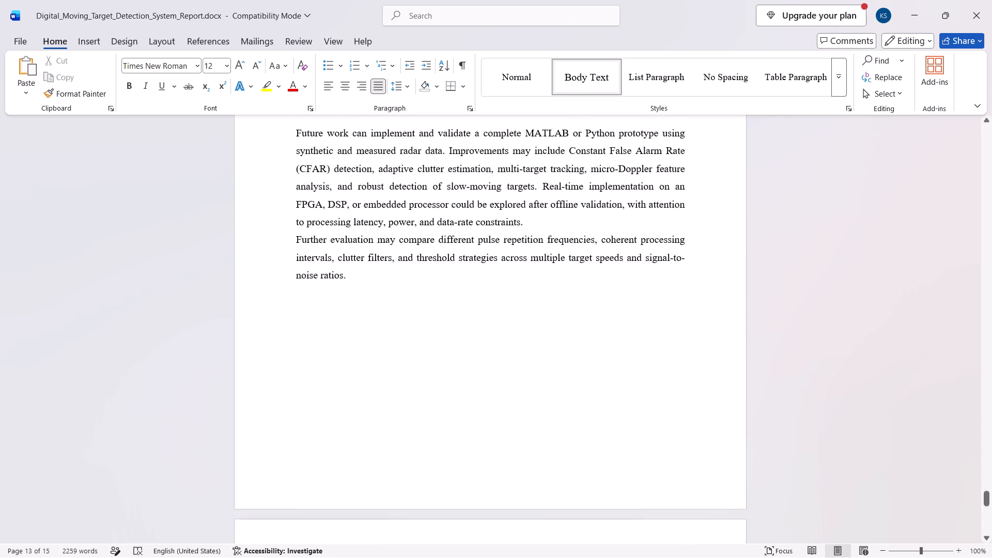
pyautogui.scroll(-1, 512, 440)
pyautogui.scroll(1, 512, 440)
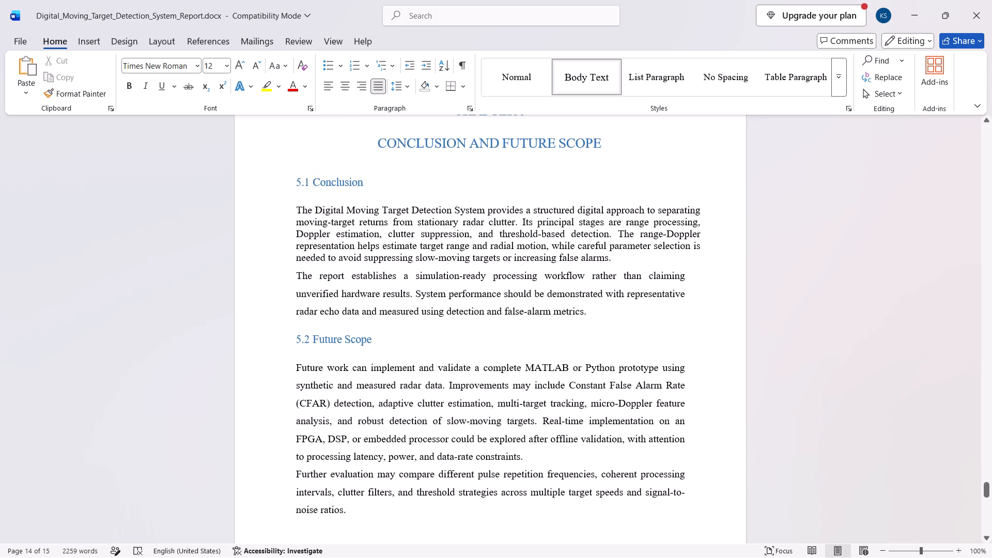
pyautogui.scroll(1, 385, 197)
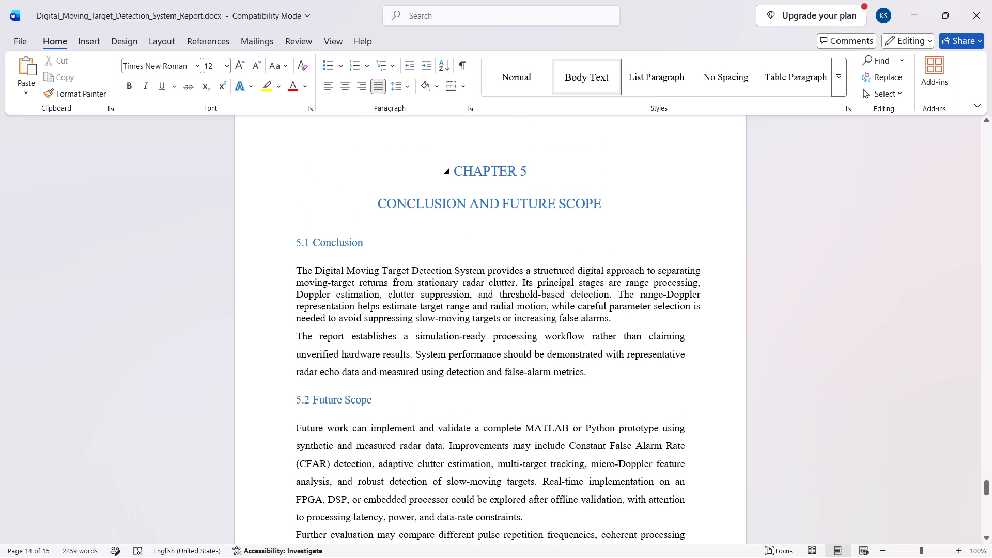
pyautogui.moveTo(453, 168); pyautogui.dragTo(585, 473)
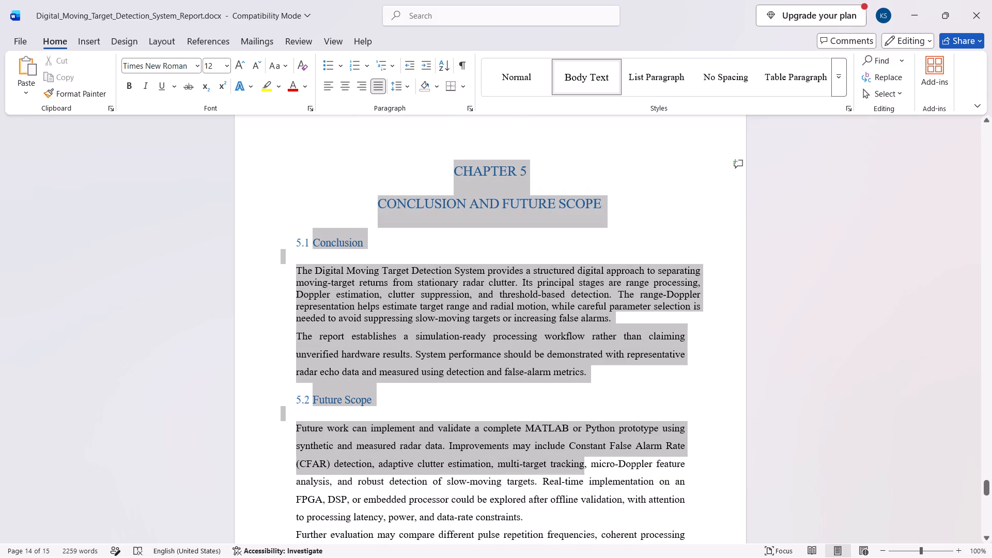
pyautogui.moveTo(585, 473); pyautogui.dragTo(536, 479)
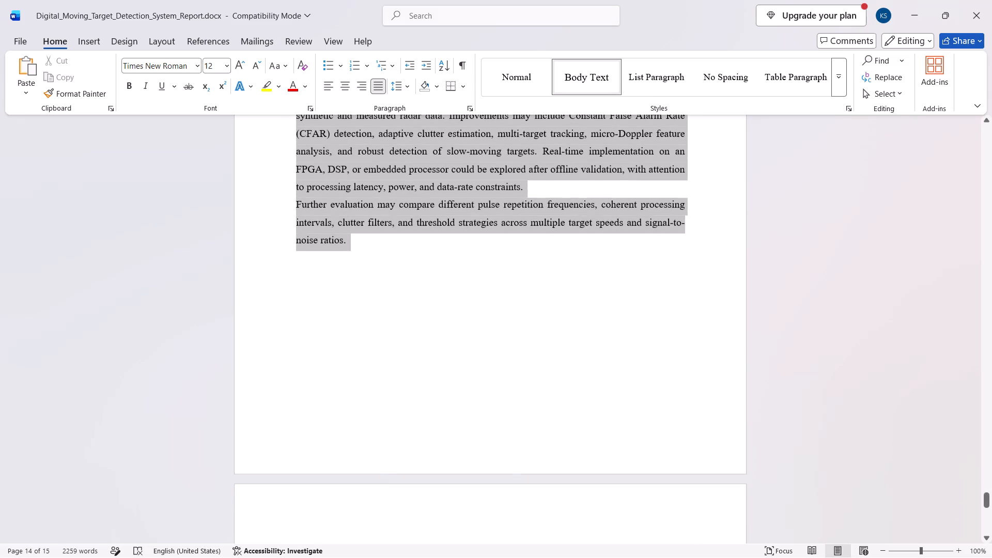
pyautogui.moveTo(536, 479); pyautogui.dragTo(534, 472)
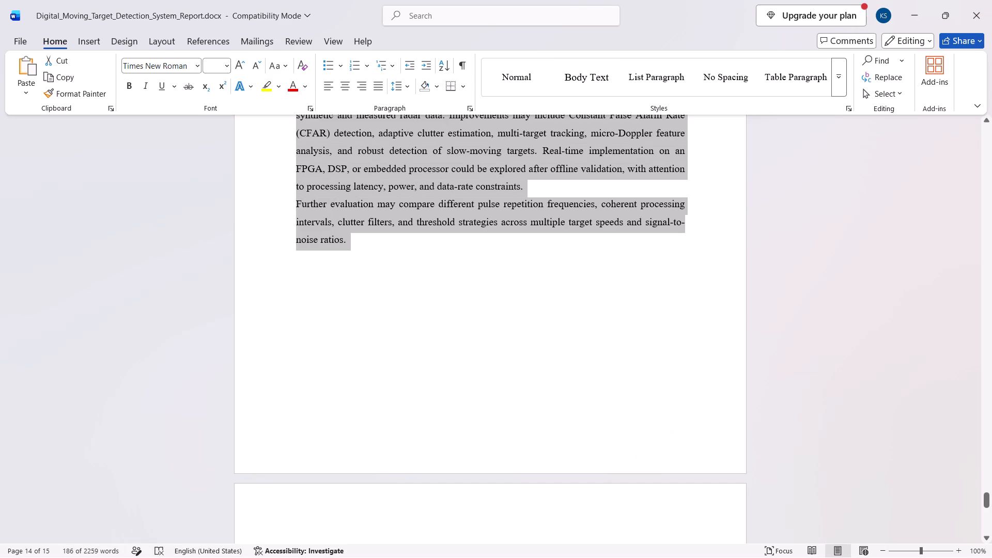
pyautogui.hotkey('ctrl', 'c')
pyautogui.scroll(2, 534, 472)
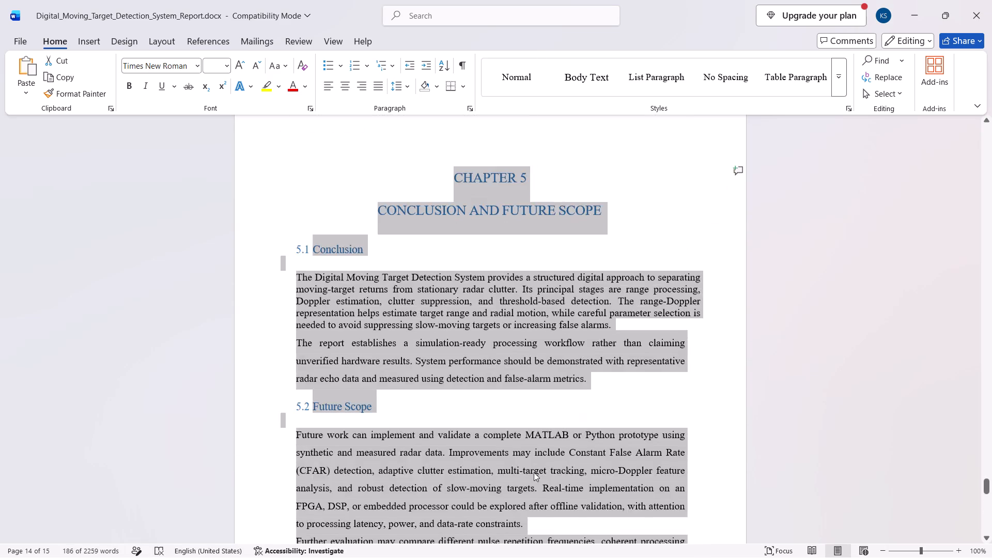
pyautogui.scroll(5, 534, 472)
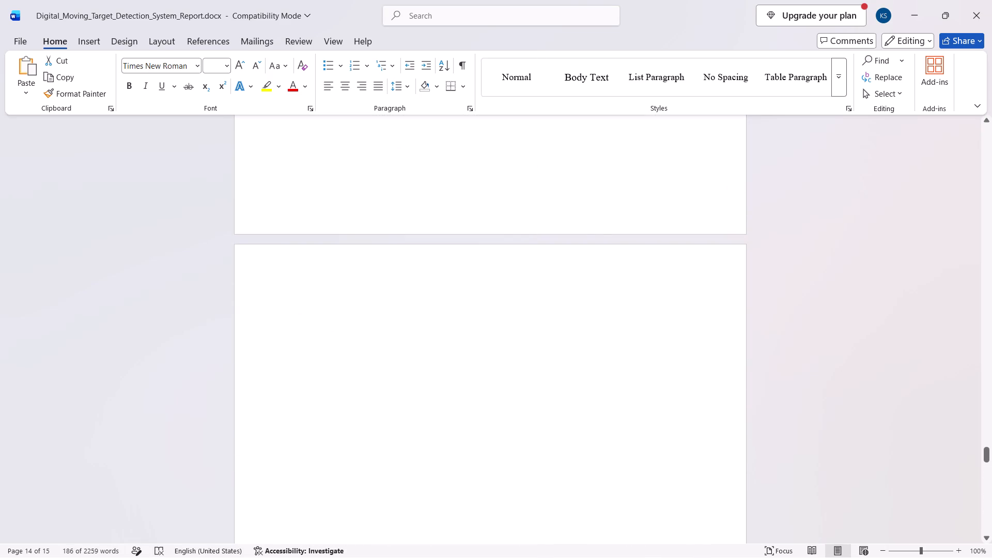
pyautogui.click(463, 290)
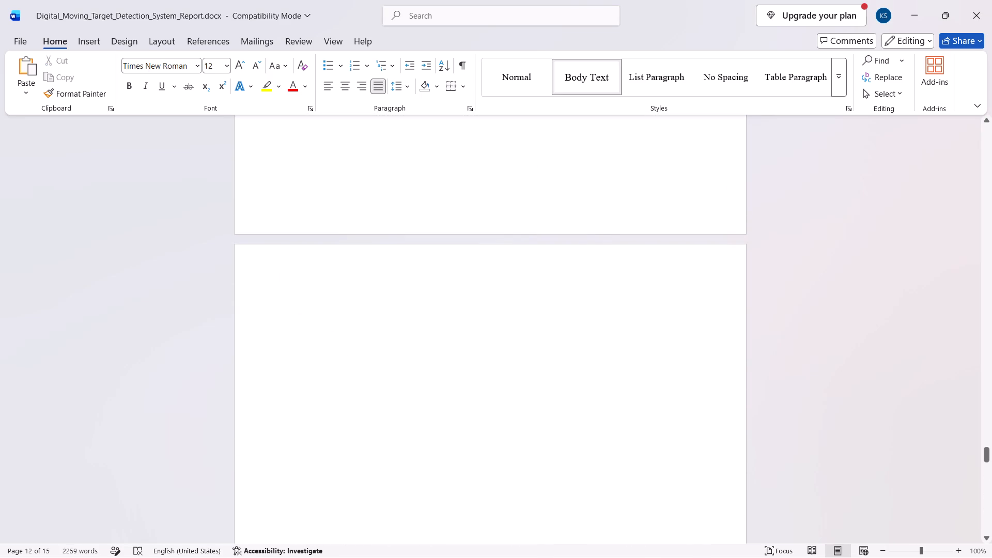
pyautogui.hotkey('ctrl', 'v')
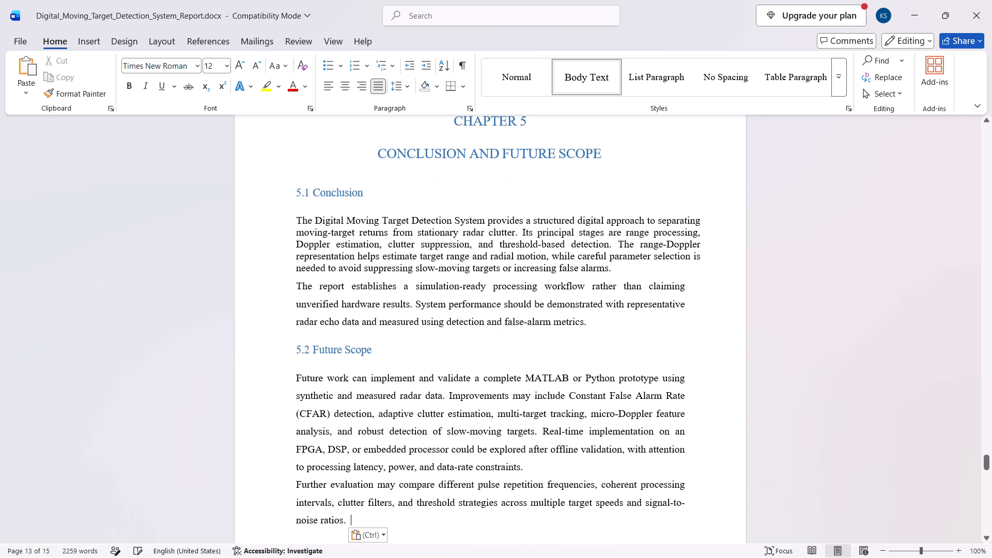
pyautogui.scroll(1, 463, 290)
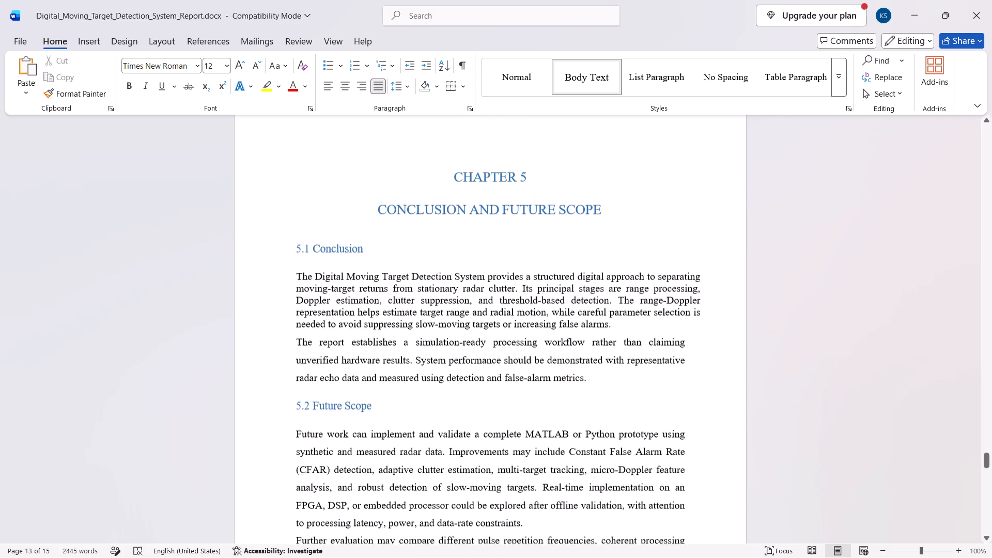
# Delete the original second copy of Chapter 5, from its heading through the end of the Future Scope text.
pyautogui.scroll(-3, 463, 290)
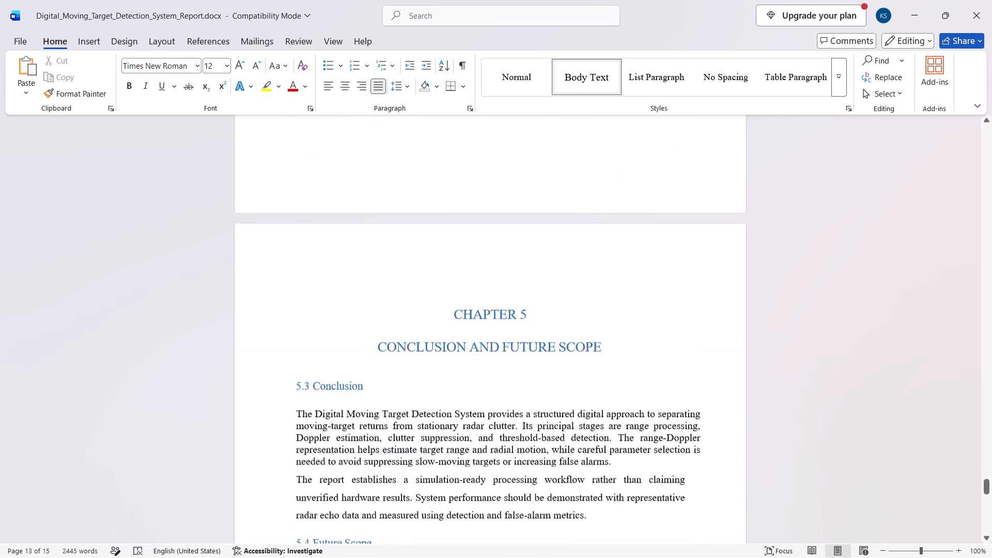
pyautogui.scroll(-1, 463, 290)
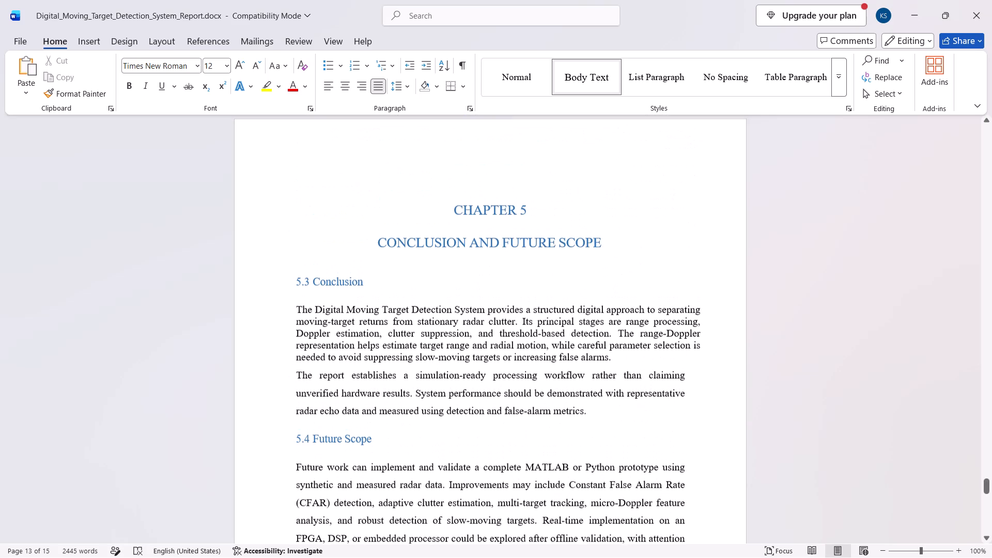
pyautogui.moveTo(455, 205); pyautogui.dragTo(458, 209)
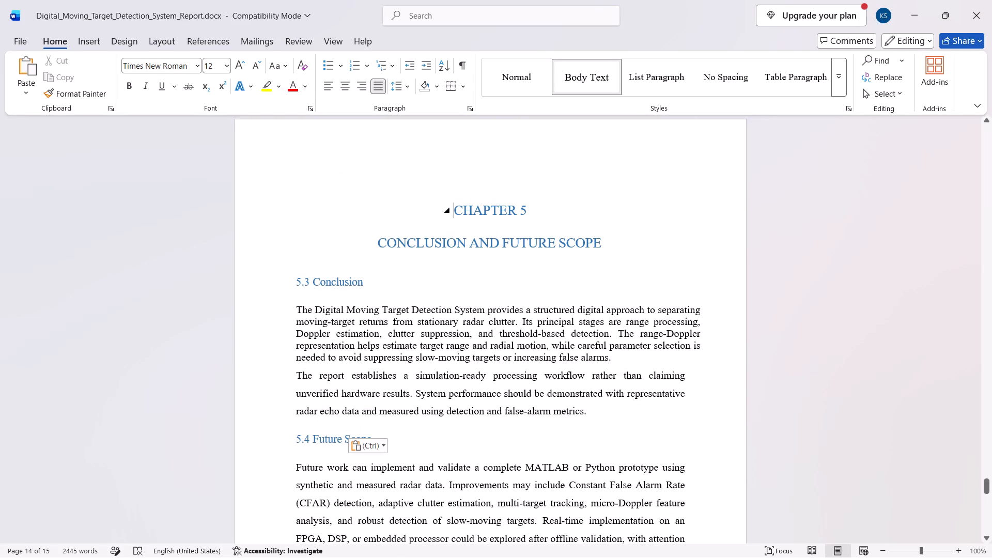
pyautogui.moveTo(458, 209); pyautogui.dragTo(636, 557)
pyautogui.press('Delete')
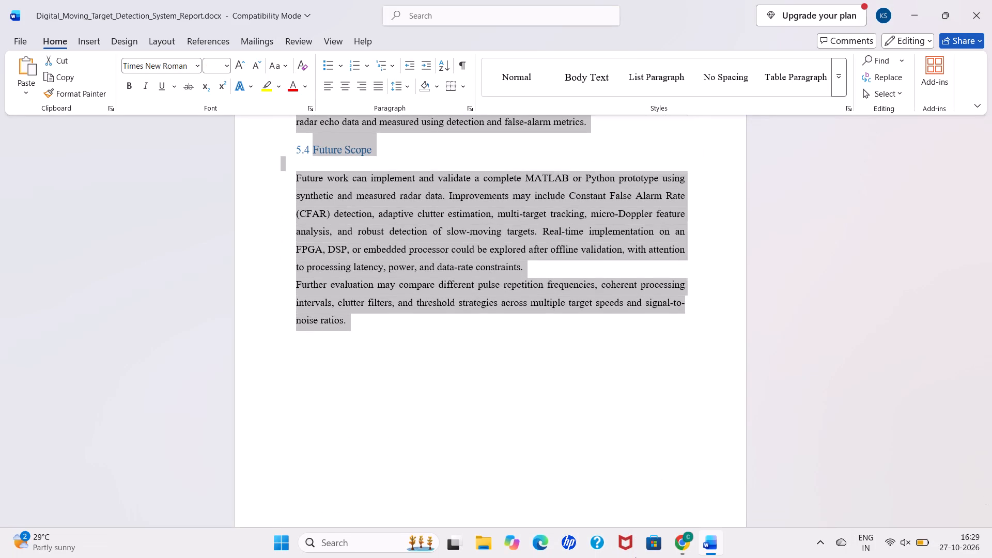
# Copy the REFERENCES heading with its reference list and paste it onto the blank page following Chapter 5.
pyautogui.scroll(-5, 636, 557)
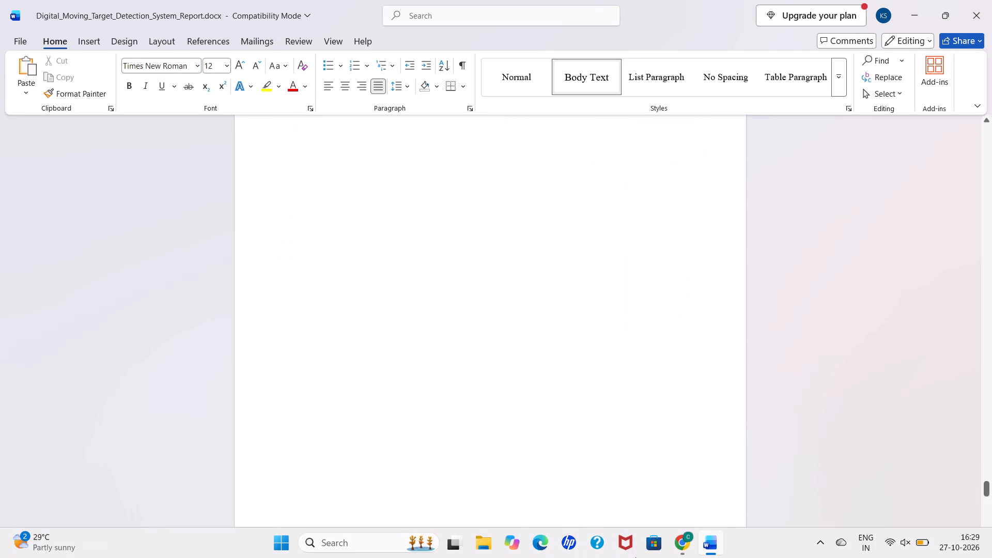
pyautogui.scroll(-1, 636, 557)
pyautogui.scroll(-3, 623, 426)
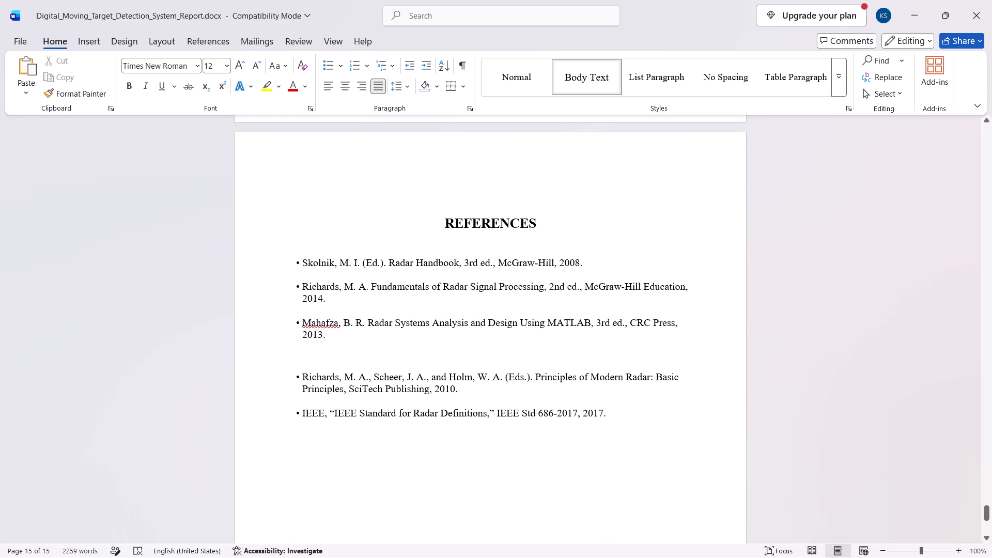
pyautogui.moveTo(444, 224); pyautogui.dragTo(617, 420)
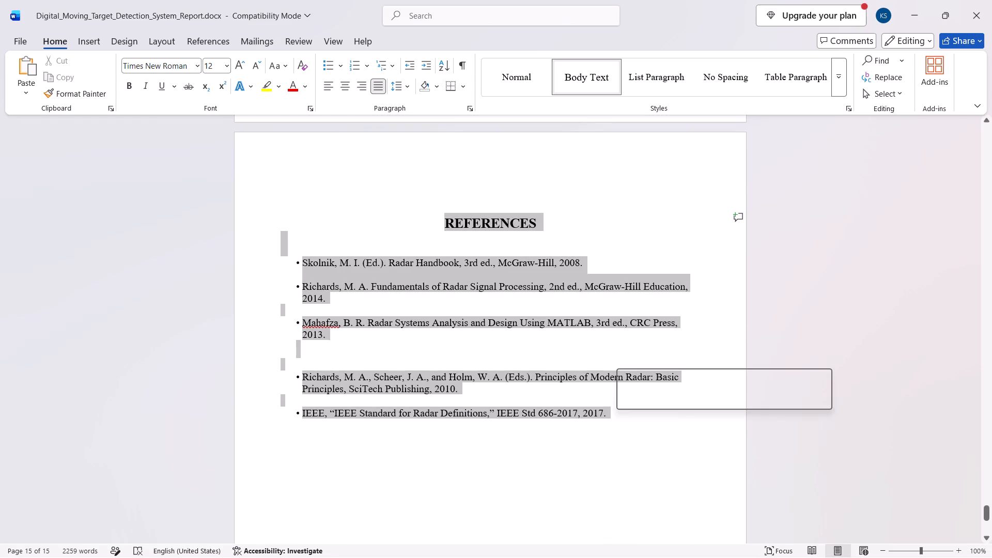
pyautogui.hotkey('ctrl', 'c')
pyautogui.scroll(3, 617, 420)
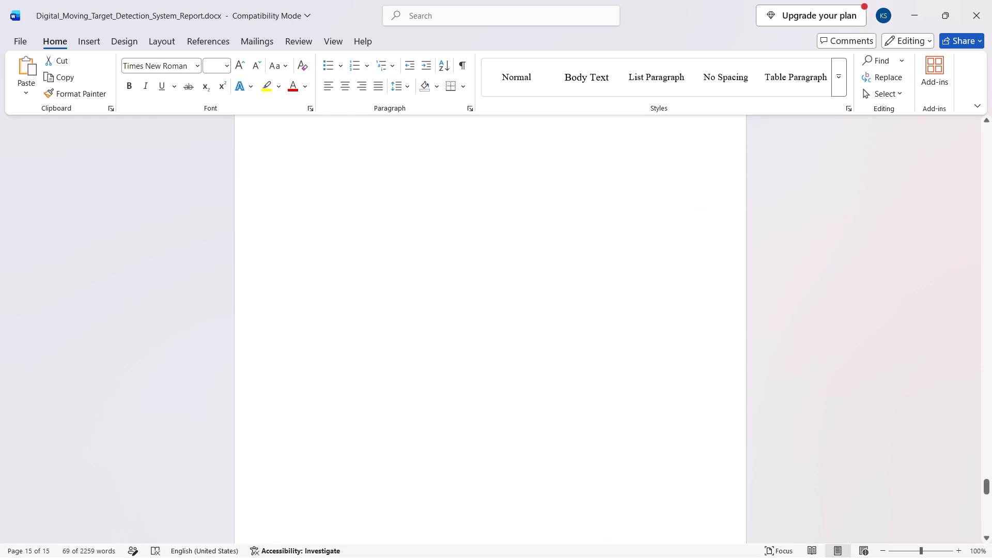
pyautogui.scroll(2, 617, 420)
pyautogui.scroll(-1, 617, 420)
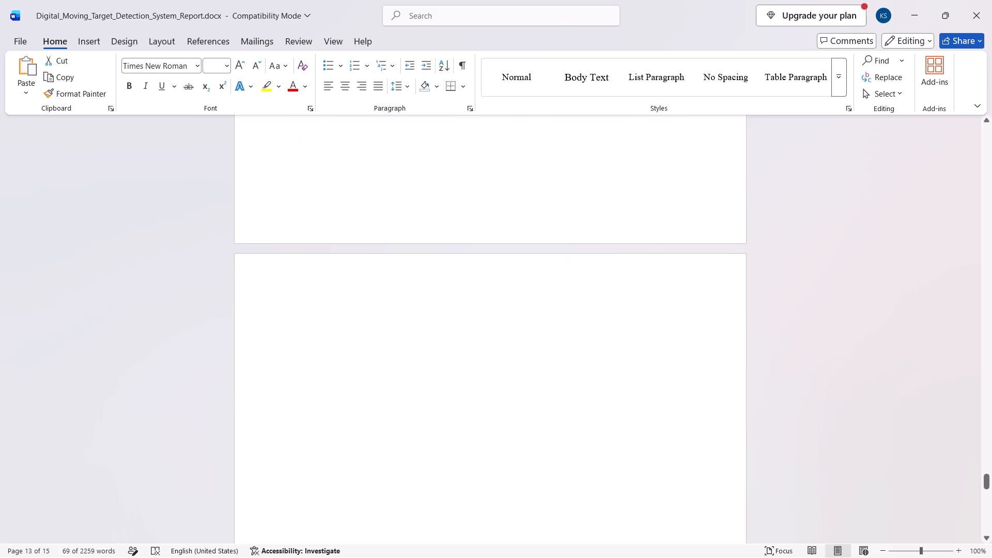
pyautogui.click(451, 289)
pyautogui.hotkey('ctrl', 'v')
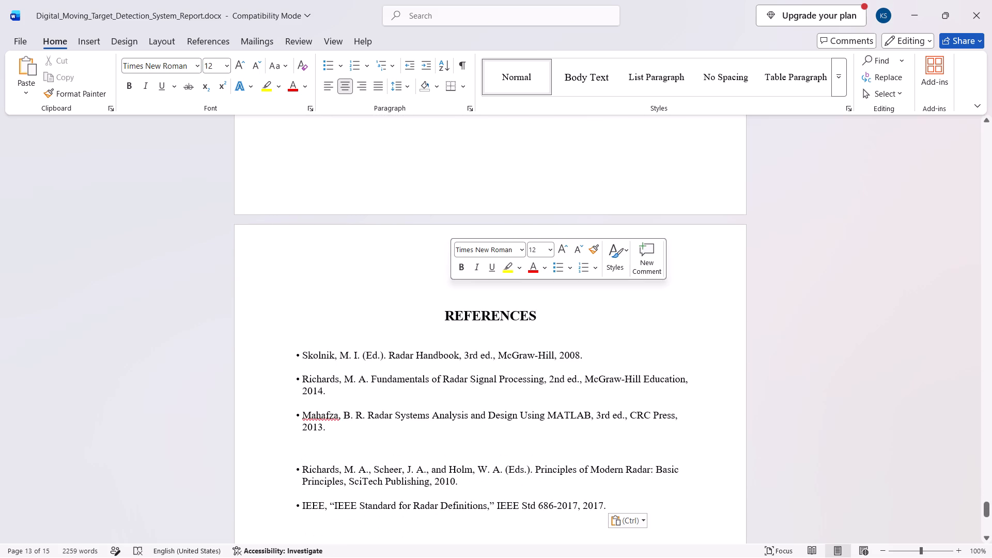
pyautogui.scroll(3, 451, 289)
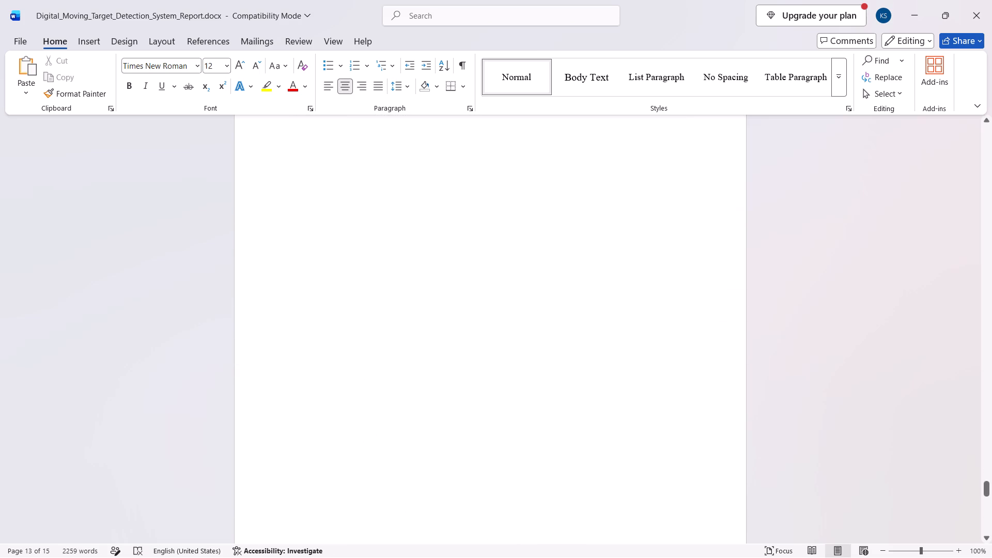
# Paste the copied REFERENCES heading and reference list onto the blank page following Chapter 5.
pyautogui.scroll(1, 451, 289)
pyautogui.click(438, 330)
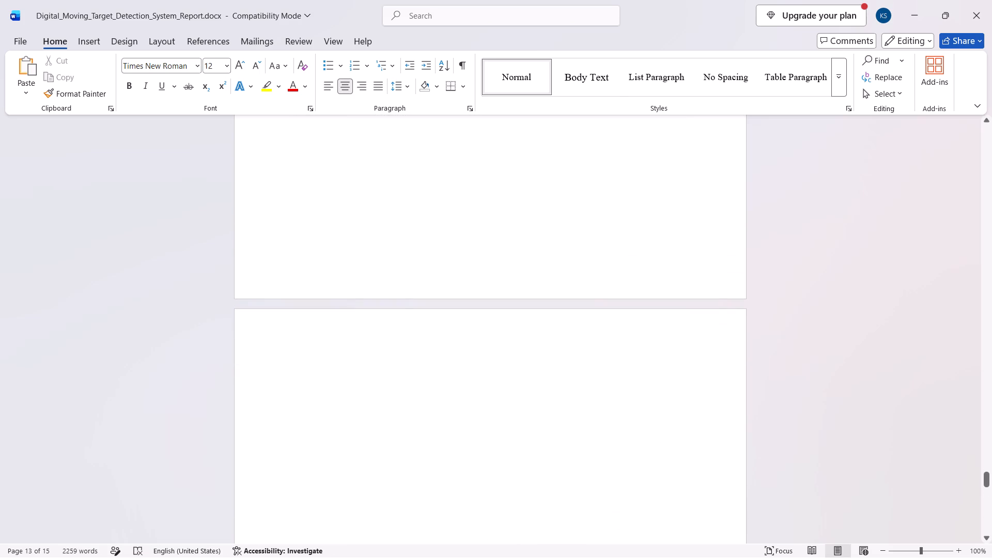
pyautogui.hotkey('ctrl', 'v')
# Delete the original second copy of the REFERENCES heading and its whole reference list from the last page.
pyautogui.scroll(-1, 438, 330)
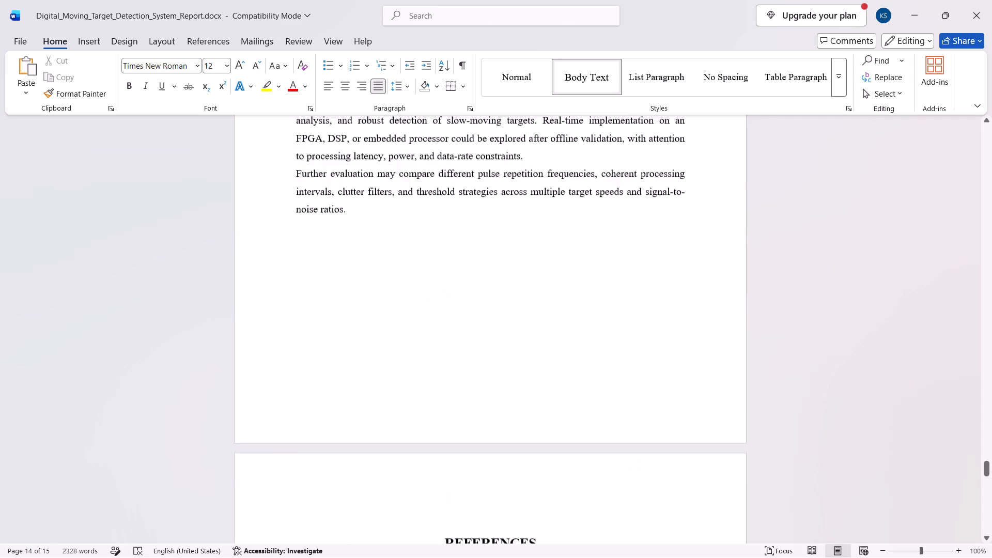
pyautogui.scroll(-2, 438, 330)
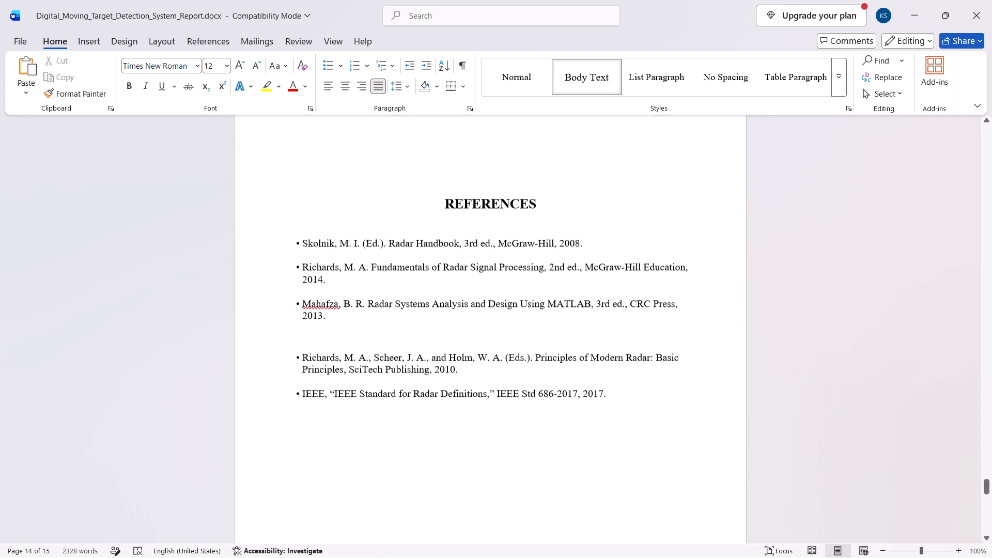
pyautogui.scroll(-6, 438, 330)
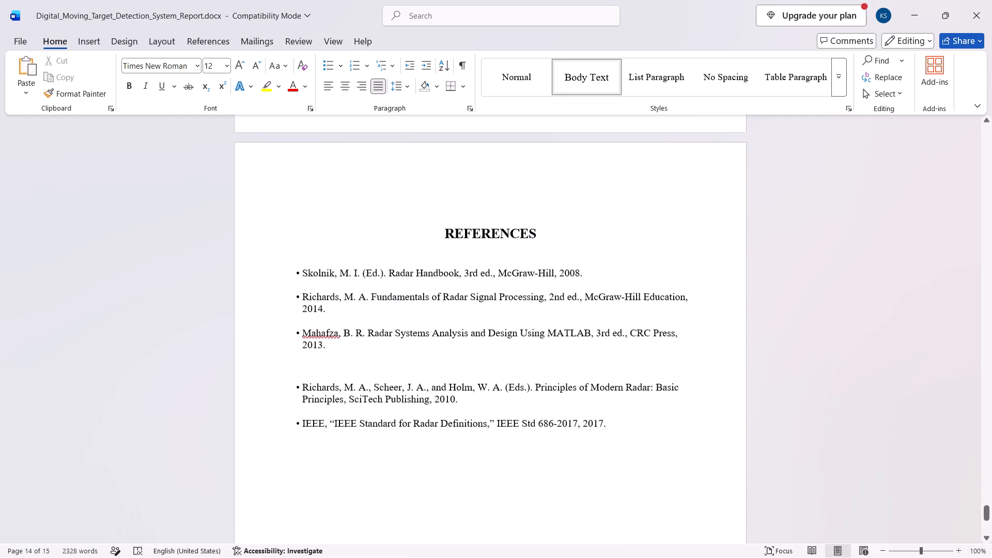
pyautogui.scroll(-1, 438, 330)
pyautogui.moveTo(442, 221); pyautogui.dragTo(520, 280)
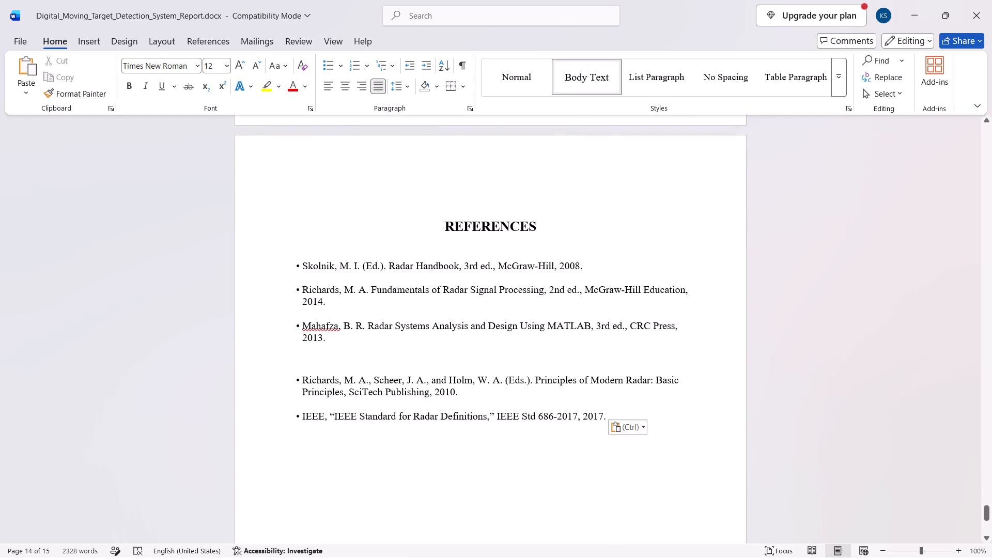
pyautogui.moveTo(520, 280); pyautogui.dragTo(601, 413)
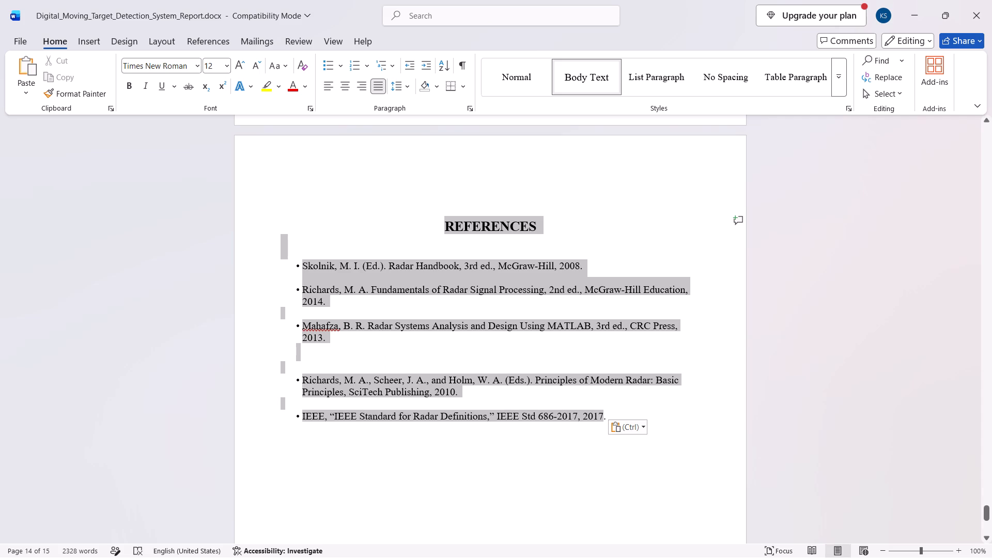
pyautogui.moveTo(601, 413); pyautogui.dragTo(608, 420)
pyautogui.press('Delete')
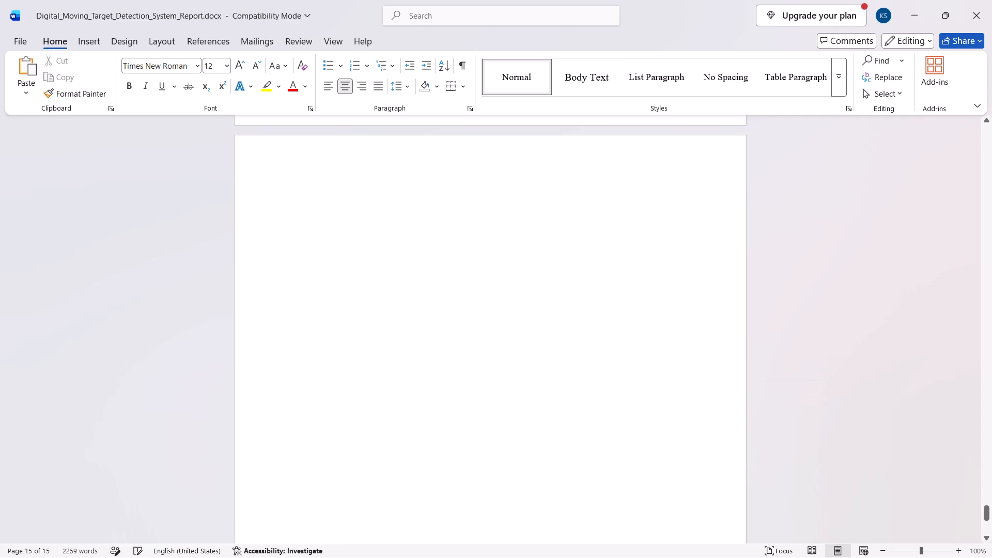
# Review the remaining REFERENCES page and the paragraphs of 5.1 Conclusion and 5.2 Future Scope for layout.
pyautogui.scroll(4, 608, 420)
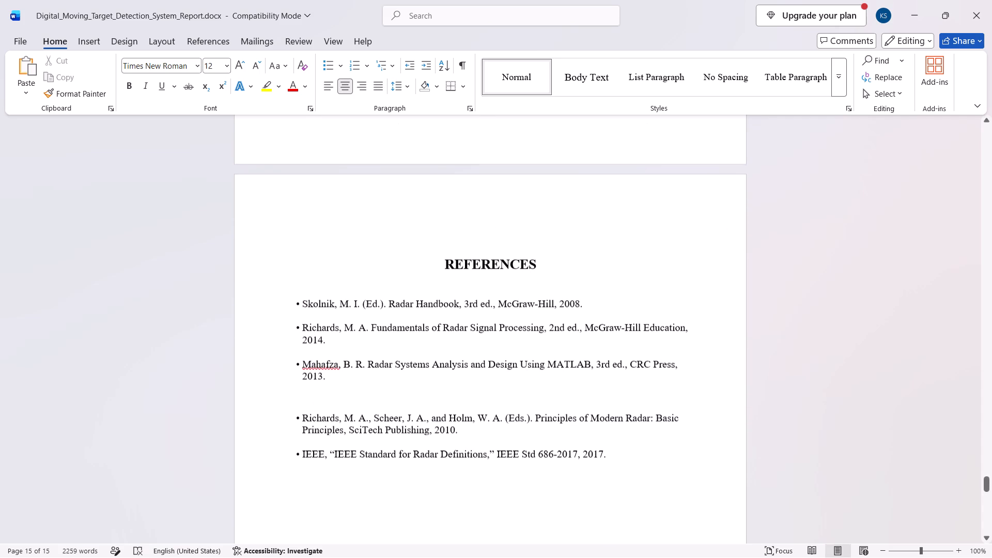
pyautogui.scroll(6, 608, 420)
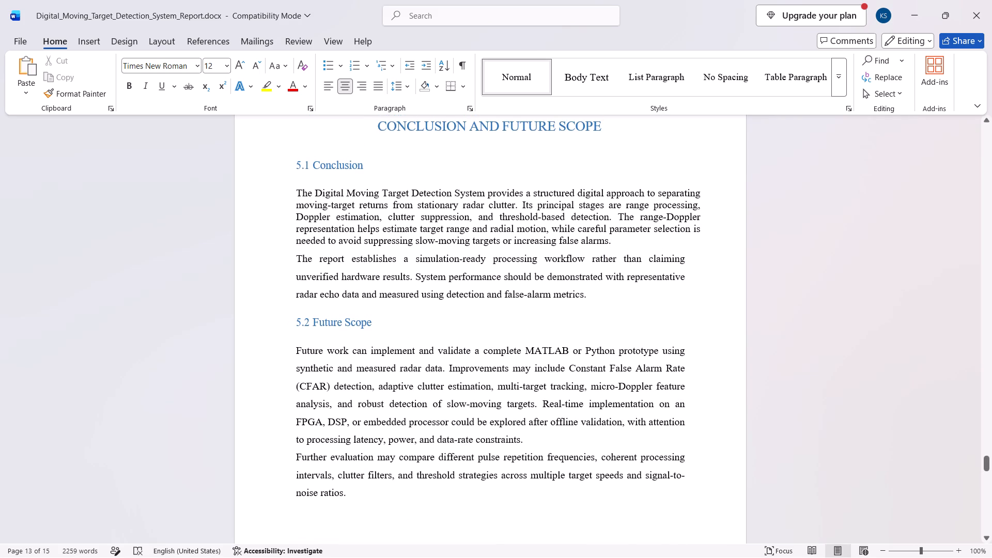
pyautogui.scroll(3, 532, 304)
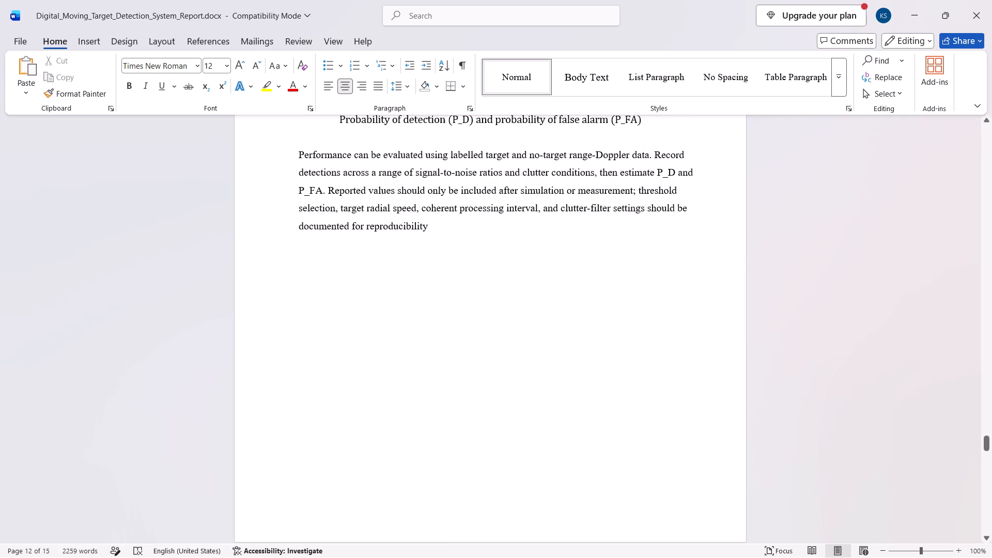
pyautogui.scroll(-4, 532, 304)
pyautogui.scroll(1, 532, 304)
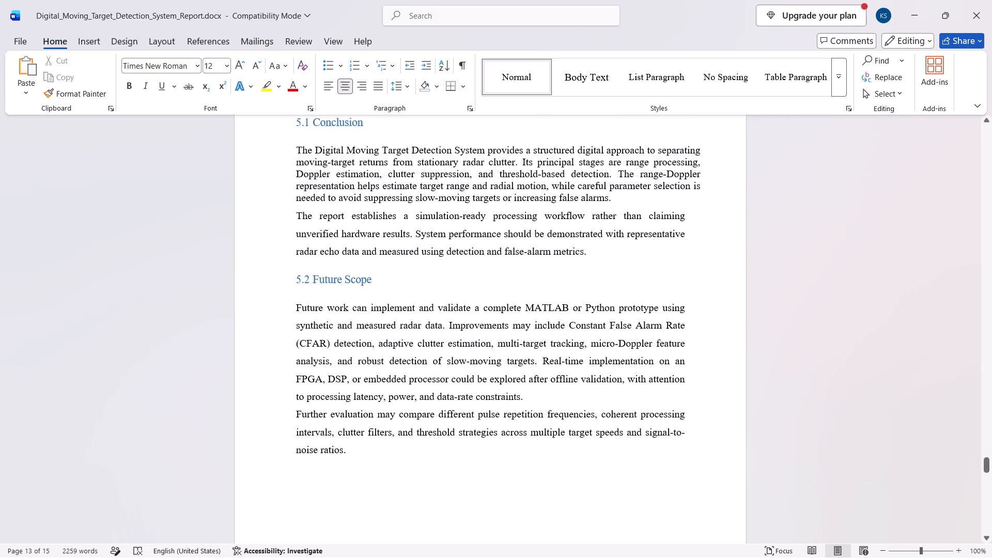
pyautogui.moveTo(301, 146); pyautogui.dragTo(614, 236)
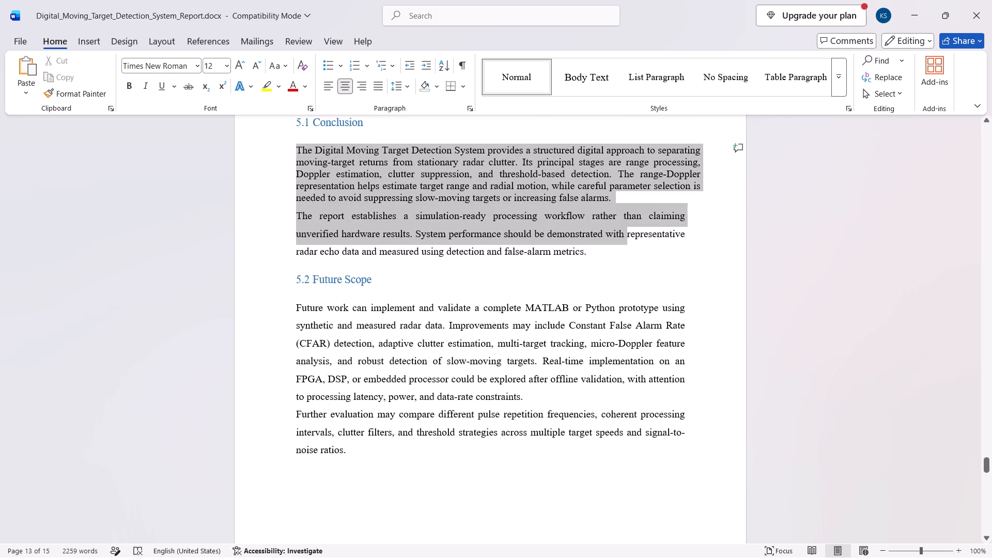
pyautogui.moveTo(614, 236); pyautogui.dragTo(606, 124)
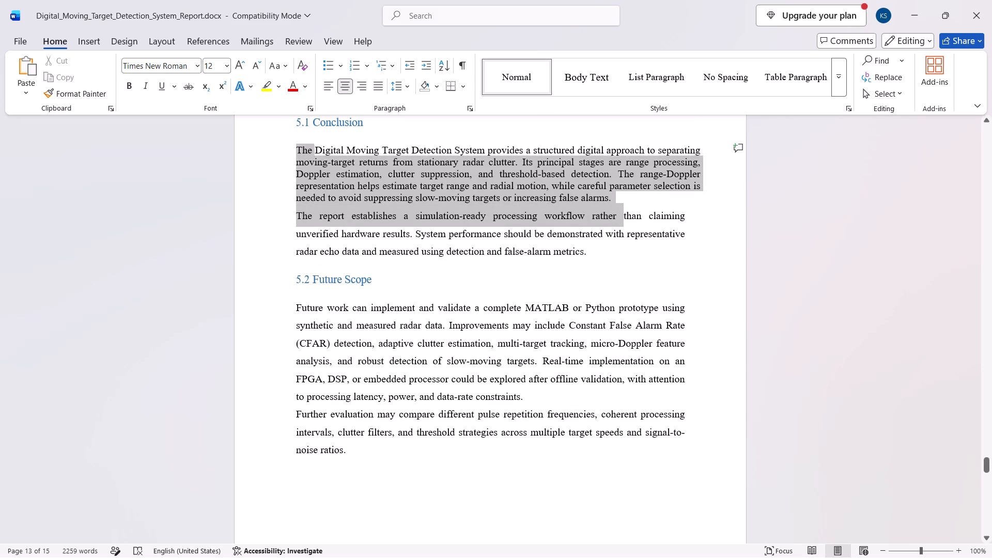
pyautogui.moveTo(606, 124); pyautogui.dragTo(612, 201)
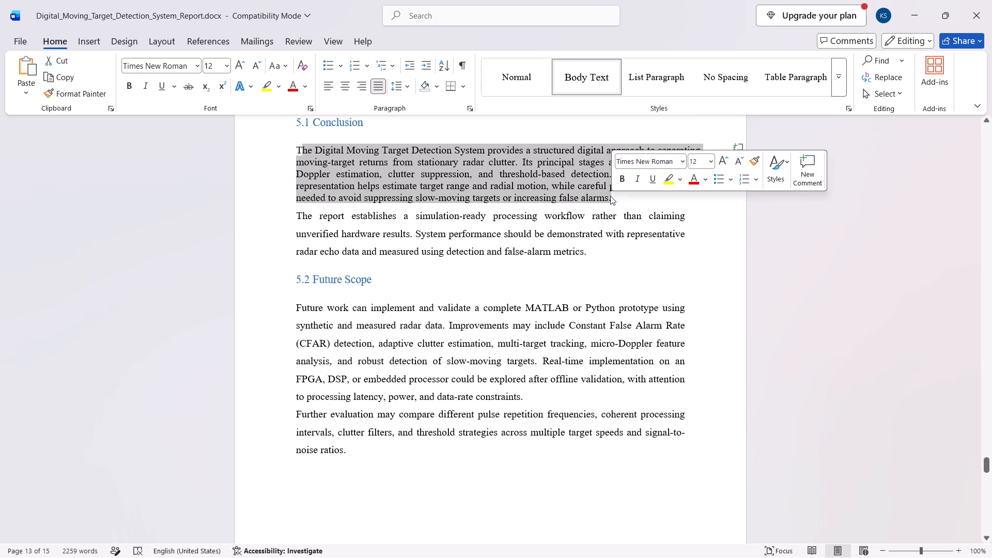
pyautogui.click(519, 199)
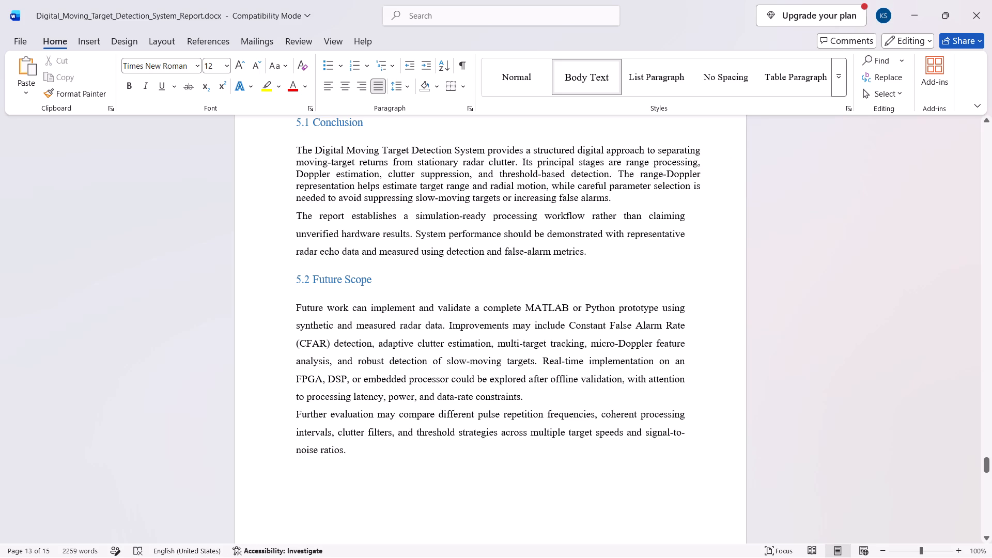
pyautogui.moveTo(300, 305); pyautogui.dragTo(482, 459)
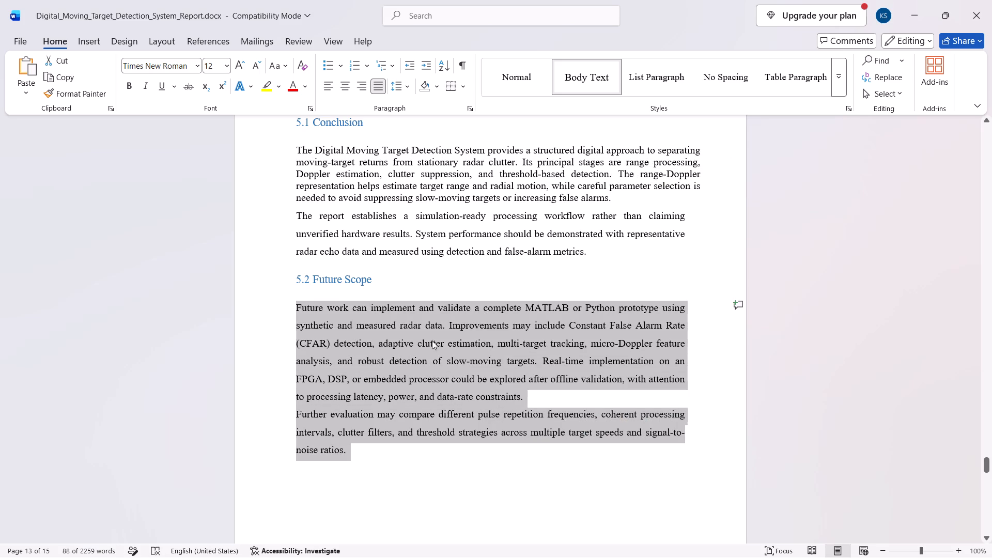
pyautogui.click(476, 292)
# Look back through Chapters 5, 4 and 3 up to the Engineering Competency table near the front of the report.
pyautogui.scroll(1, 476, 292)
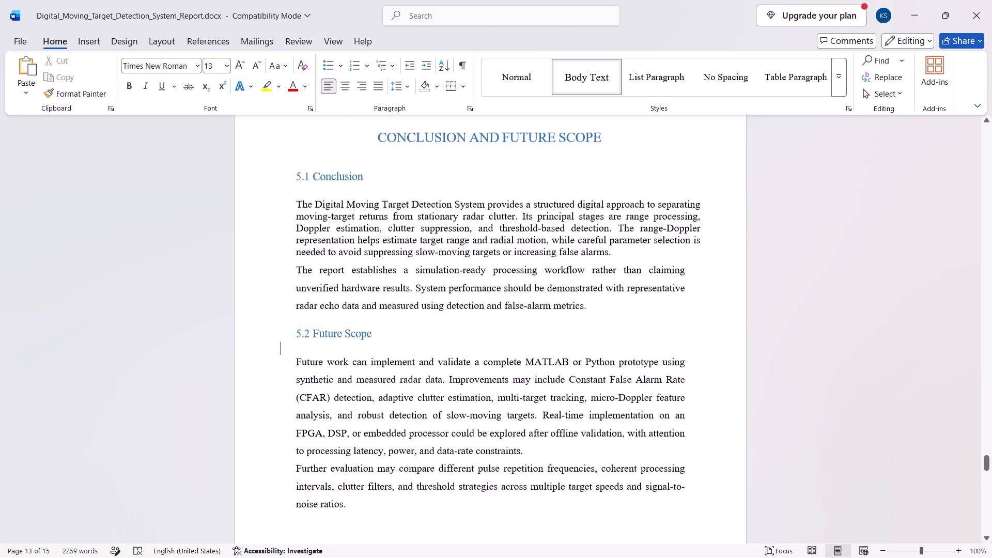
pyautogui.scroll(1, 476, 292)
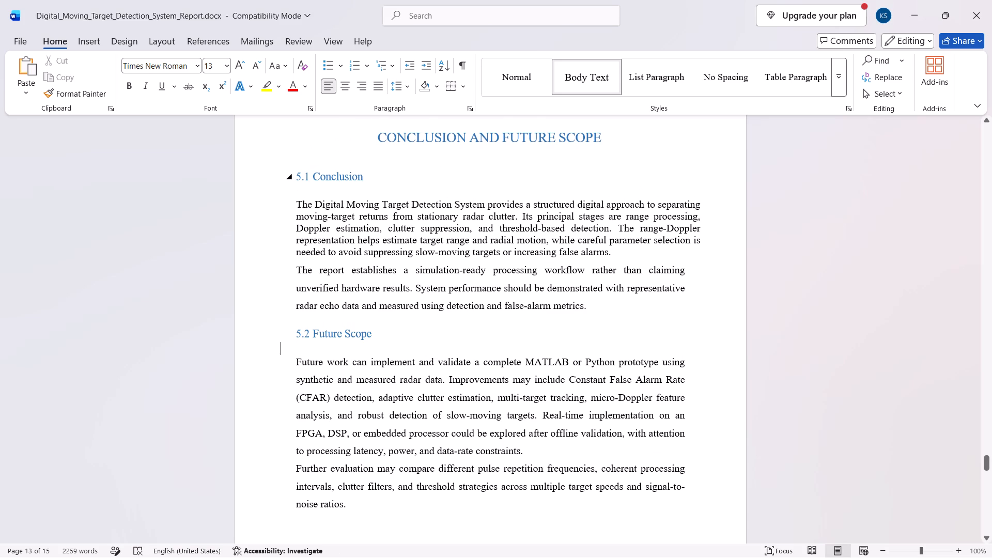
pyautogui.scroll(2, 535, 276)
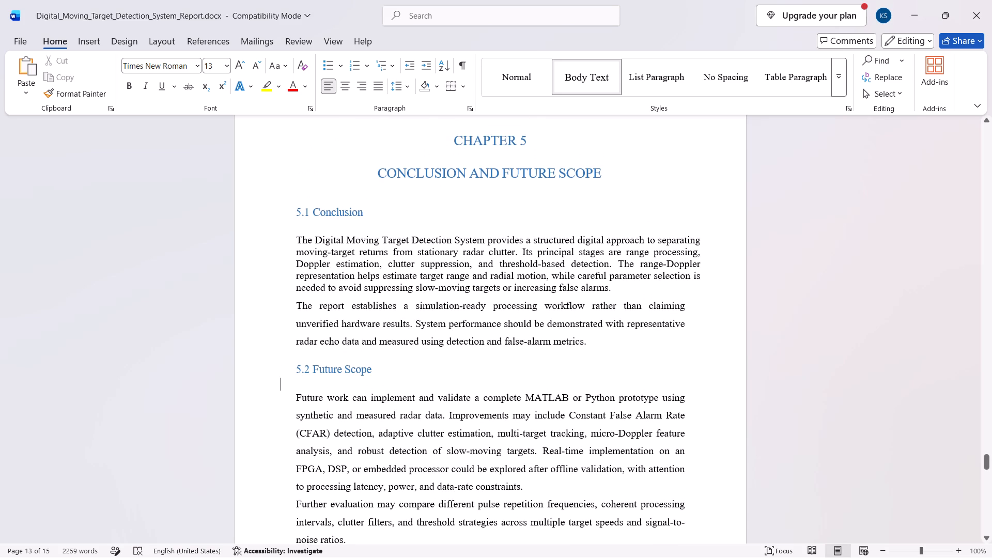
pyautogui.scroll(2, 535, 276)
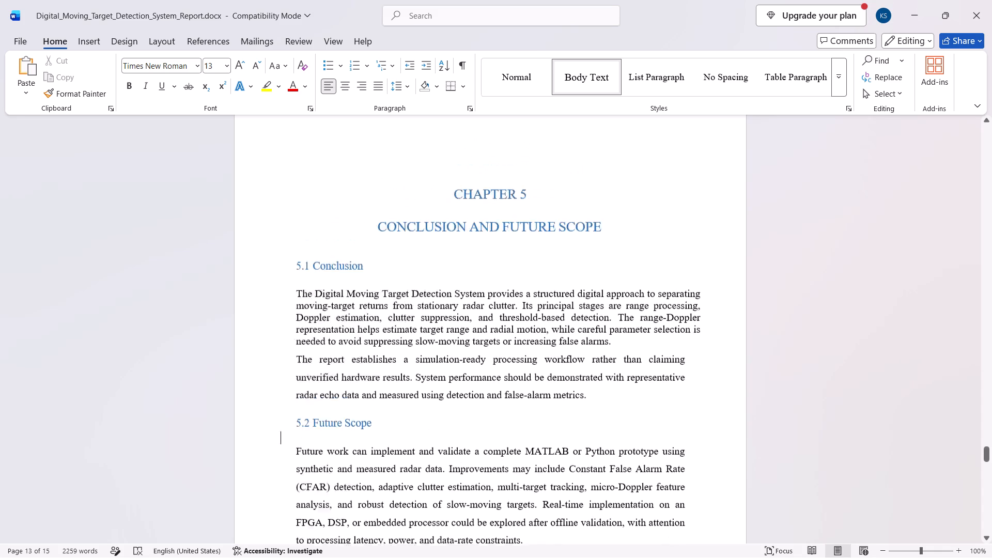
pyautogui.scroll(7, 535, 276)
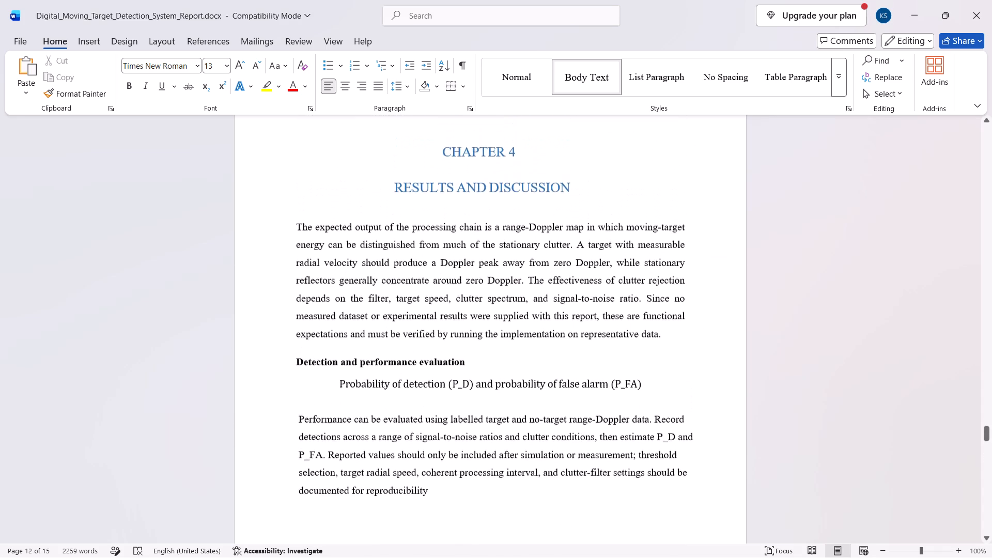
pyautogui.scroll(2, 535, 276)
pyautogui.scroll(-1, 535, 276)
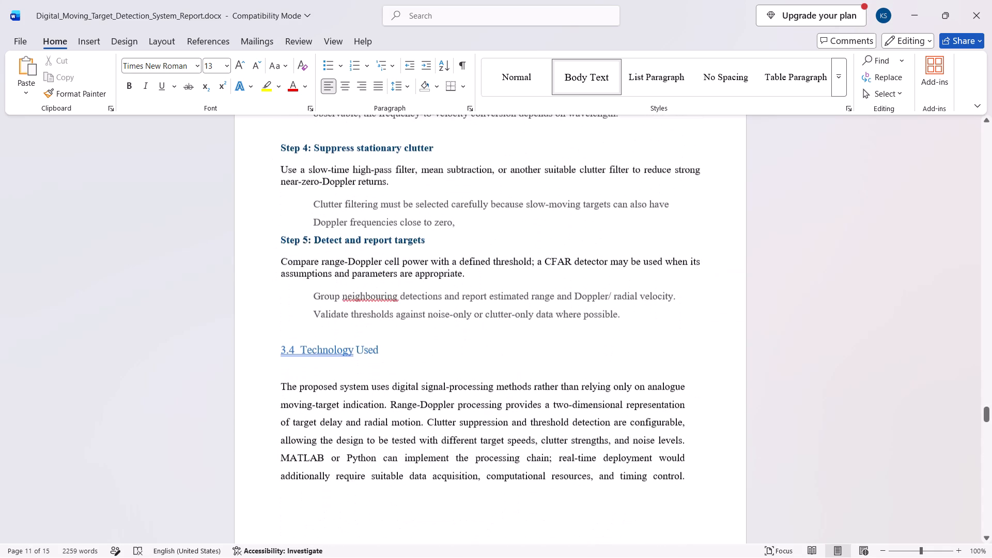
pyautogui.scroll(4, 535, 287)
pyautogui.scroll(18, 533, 331)
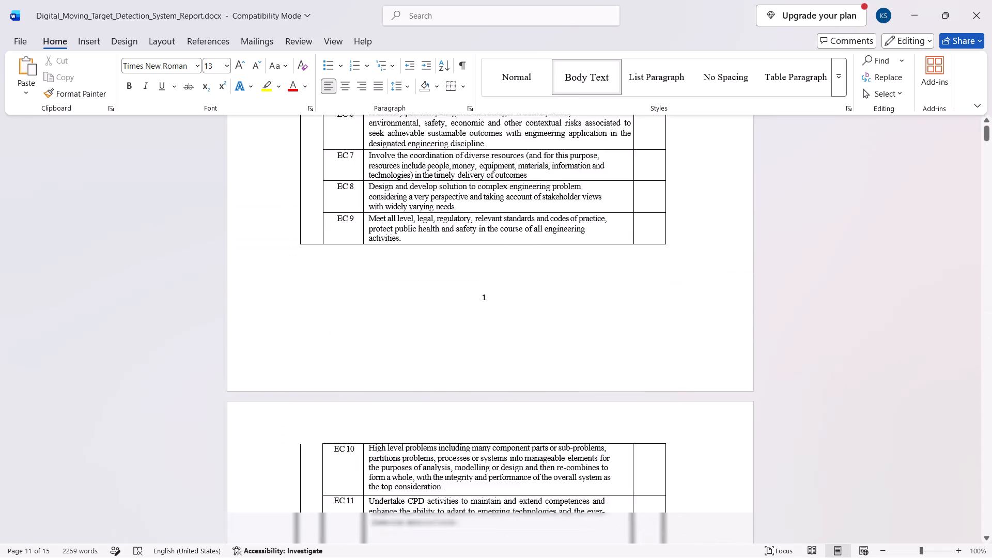
pyautogui.scroll(8, 533, 331)
pyautogui.scroll(-1, 533, 331)
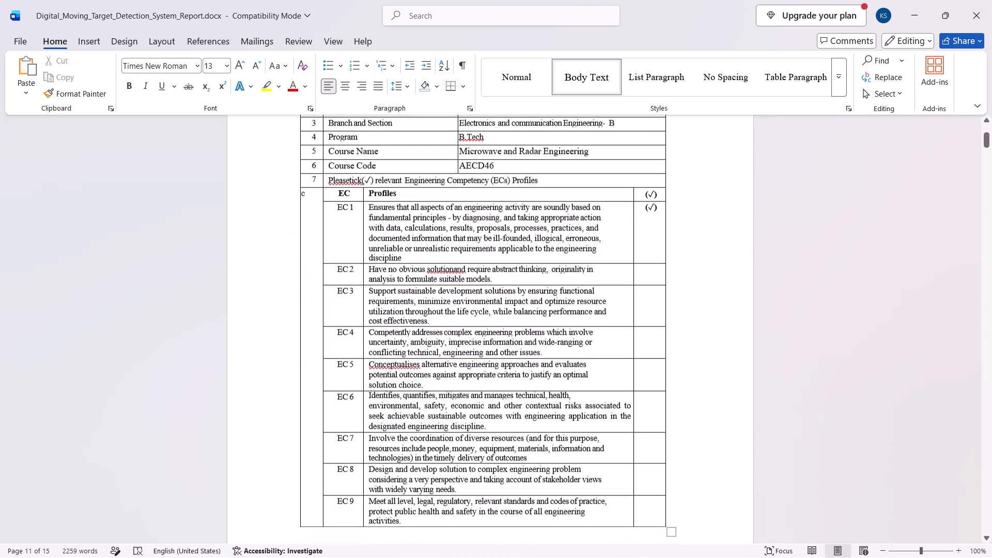
pyautogui.scroll(-1, 533, 331)
# Save the cleaned-up report document.
pyautogui.hotkey('ctrl', 's')
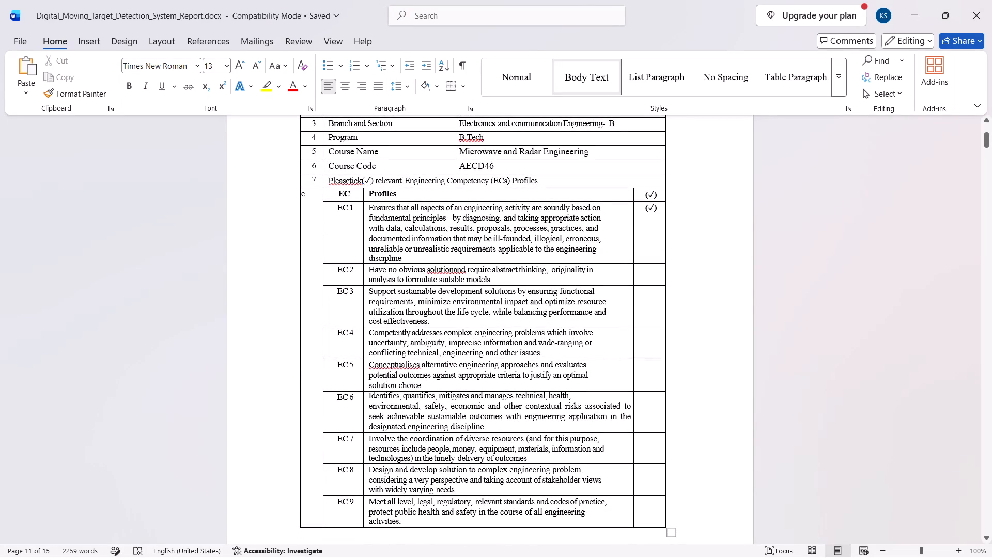
# Start saving a copy of the report as a Word document, clearing the file name and choosing the Downloads folder under Desktop.
pyautogui.click(18, 39)
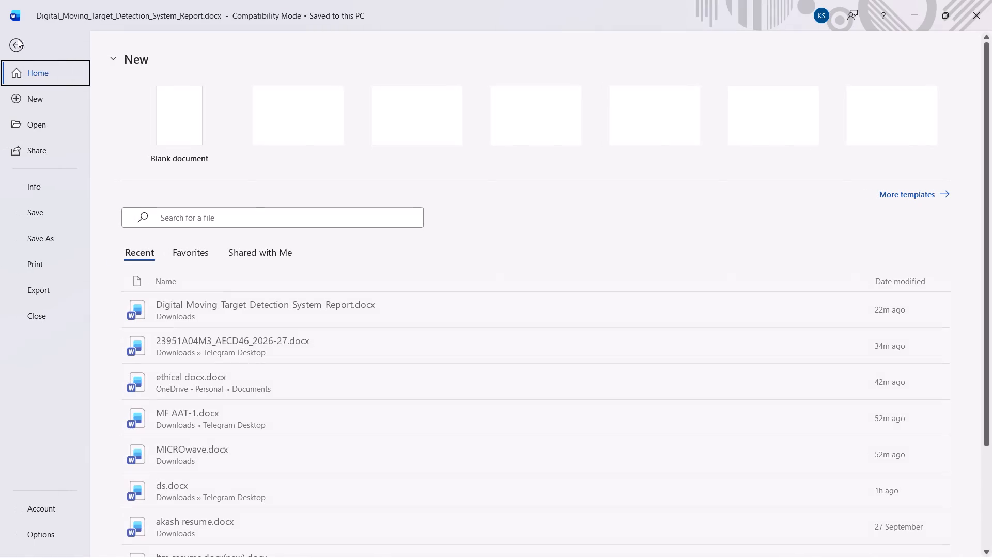
pyautogui.click(44, 237)
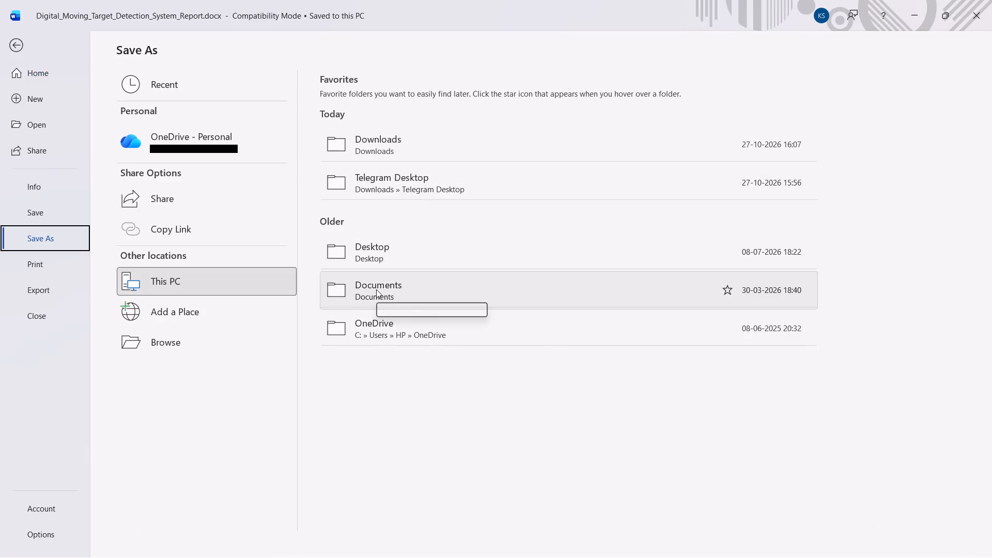
pyautogui.click(392, 142)
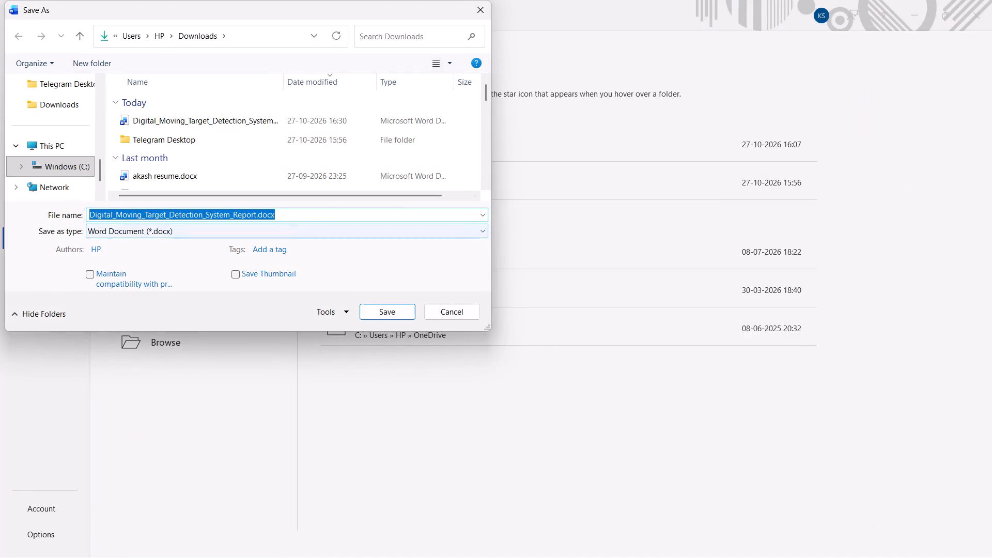
pyautogui.press('BackSpace')
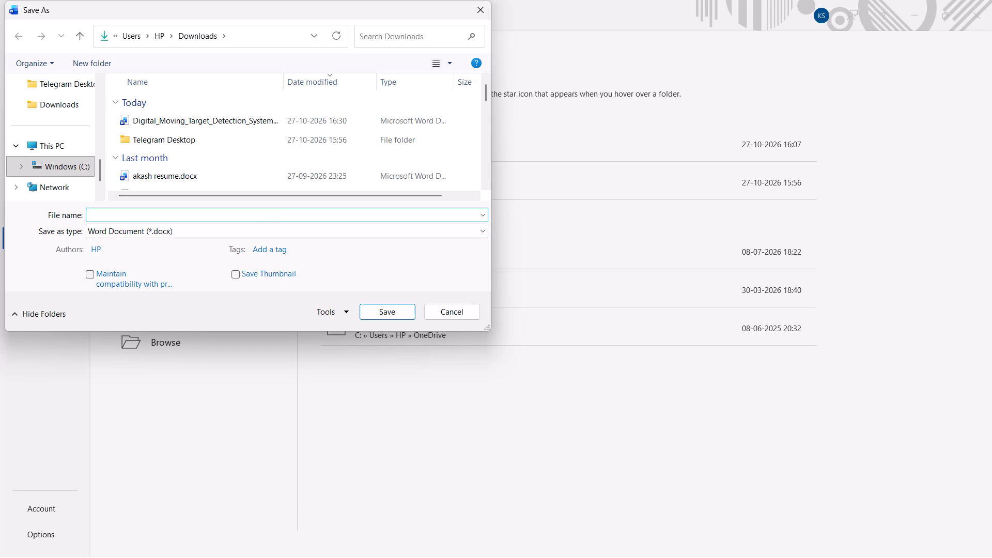
pyautogui.click(54, 107)
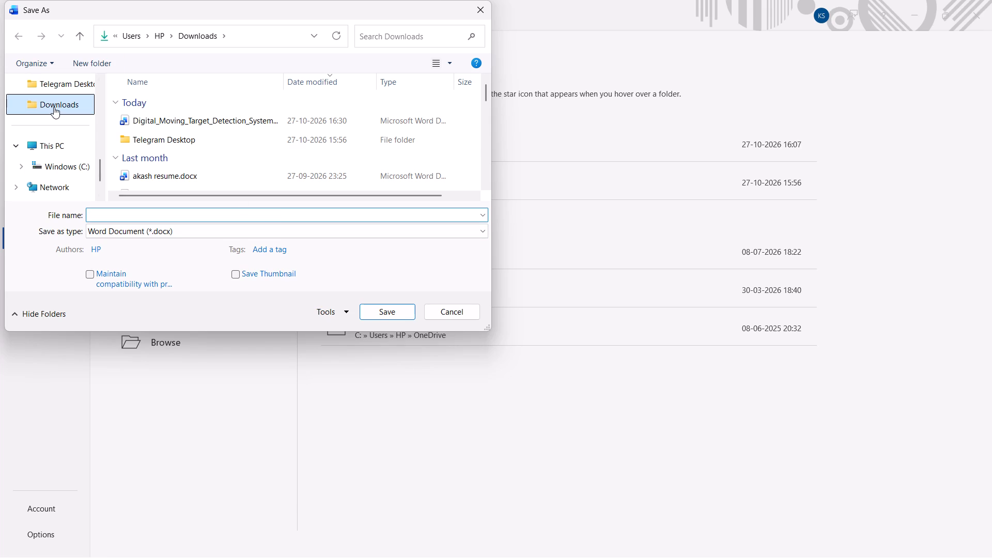
pyautogui.click(115, 219)
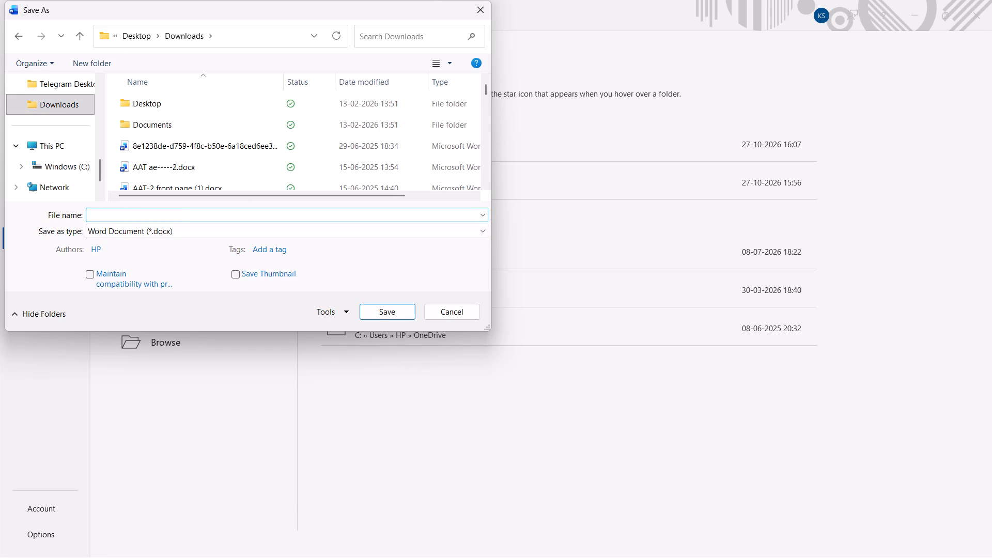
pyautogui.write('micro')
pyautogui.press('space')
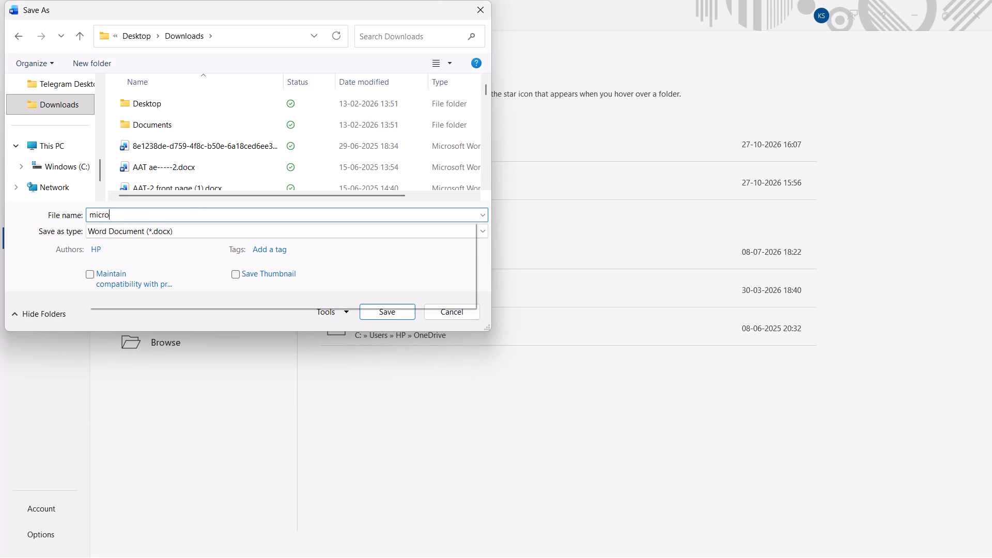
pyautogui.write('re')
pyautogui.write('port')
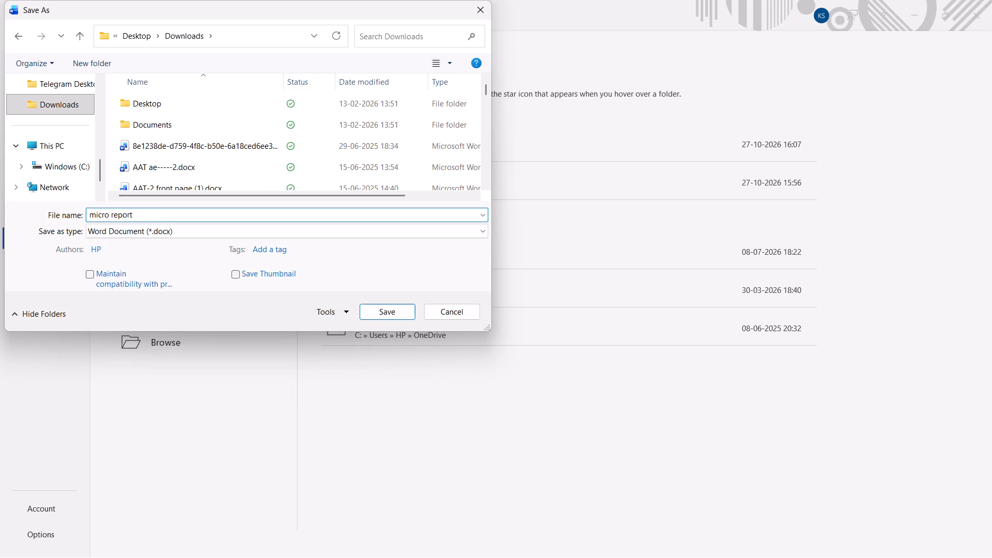